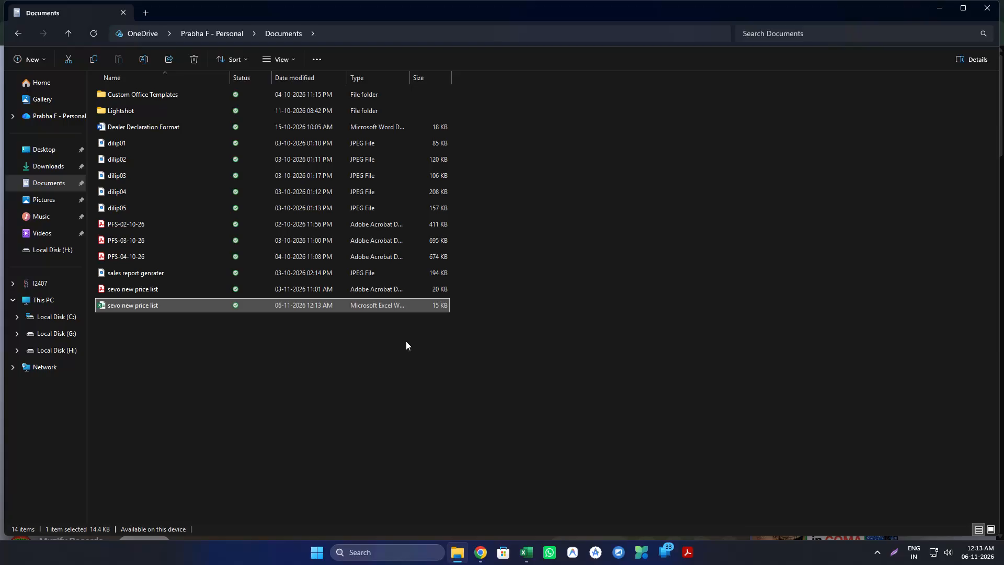
Close the Documents and browser windows and open the nov-26 workbook from the desktop.
{"action": "left_click", "coordinate": [985, 10]}
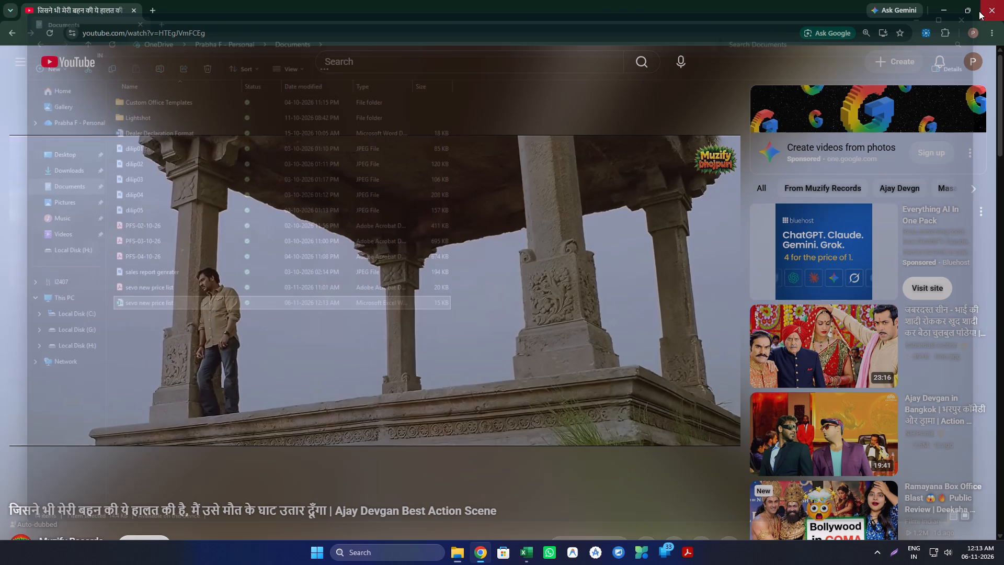
{"action": "left_click", "coordinate": [1003, 0]}
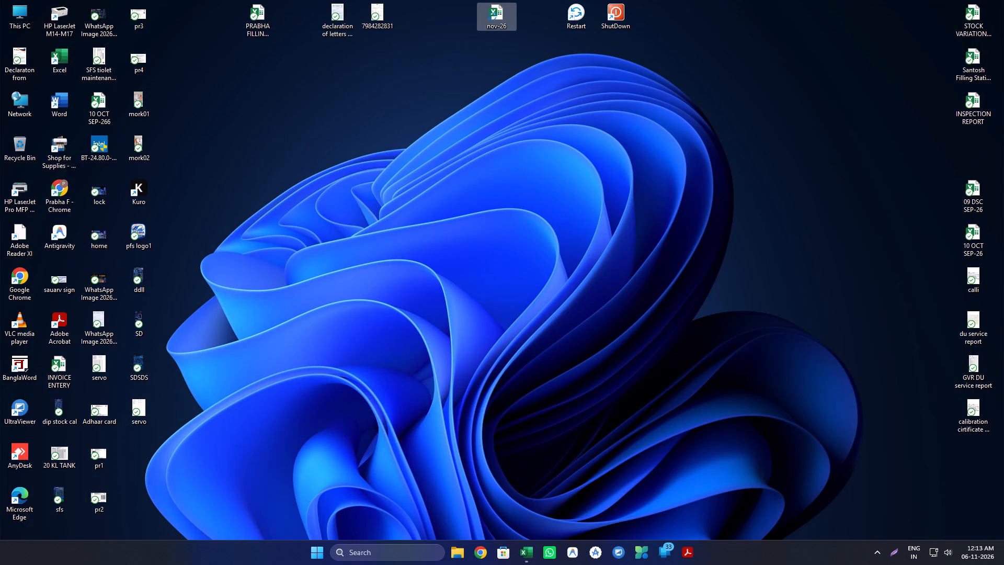
{"action": "double_click", "coordinate": [502, 14]}
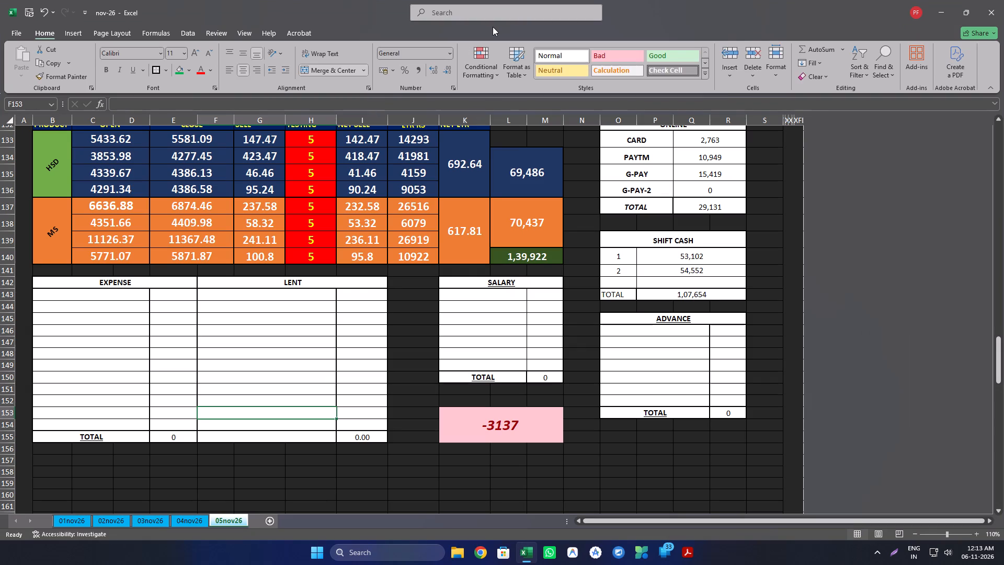
In the DU No 2 Tokheim table on 05nov26, enter the HSD close meter readings 4386.13 and 4398.54.
{"action": "scroll", "coordinate": [254, 331], "scroll_direction": "up", "scroll_amount": 11}
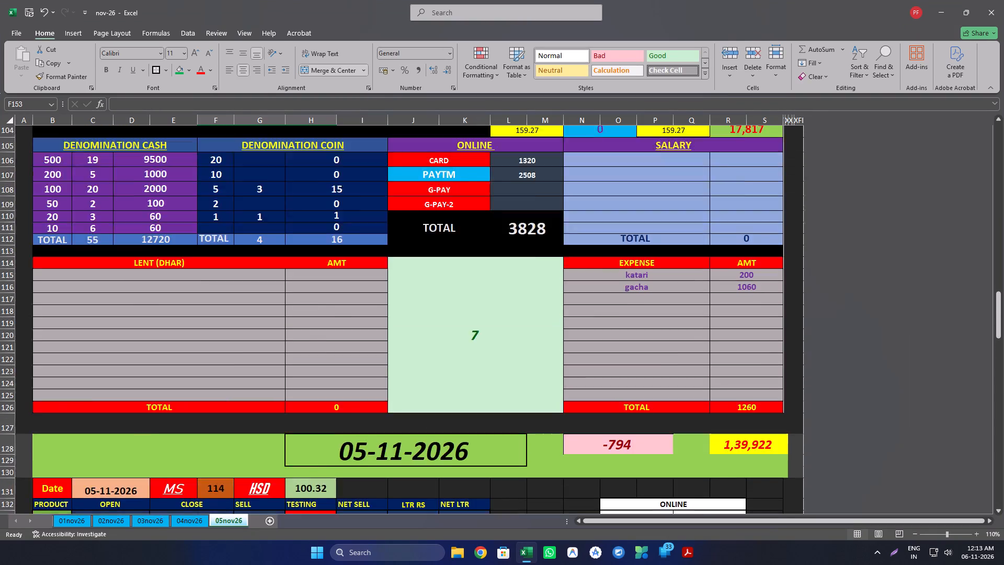
{"action": "scroll", "coordinate": [256, 330], "scroll_direction": "up", "scroll_amount": 16}
{"action": "scroll", "coordinate": [256, 329], "scroll_direction": "down", "scroll_amount": 3}
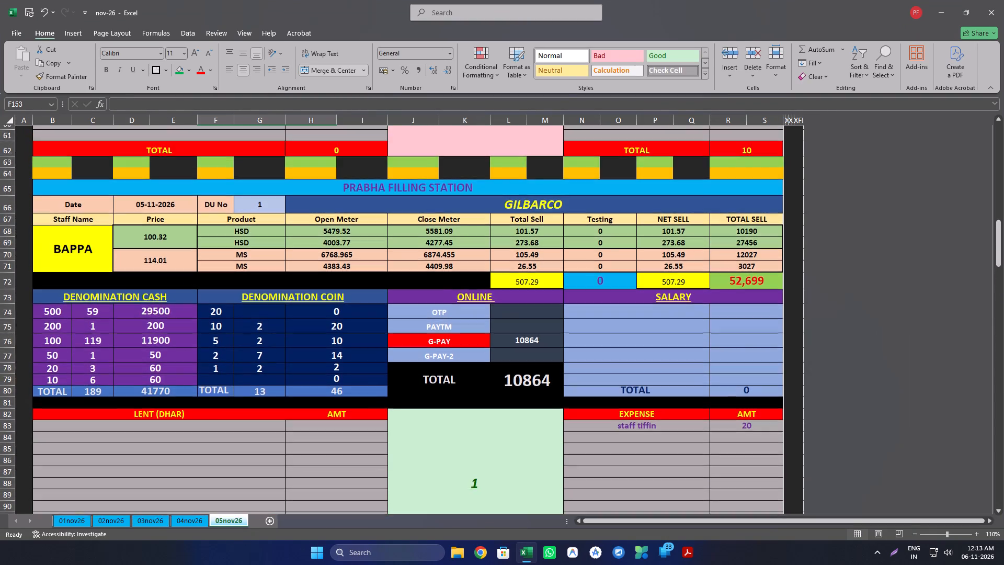
{"action": "scroll", "coordinate": [255, 329], "scroll_direction": "down", "scroll_amount": 6}
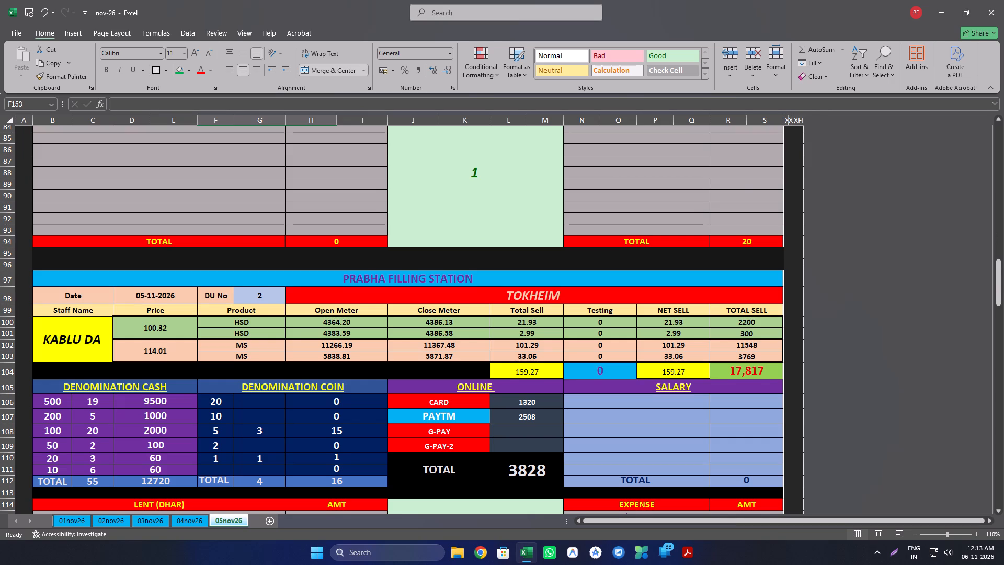
{"action": "scroll", "coordinate": [345, 279], "scroll_direction": "down", "scroll_amount": 5}
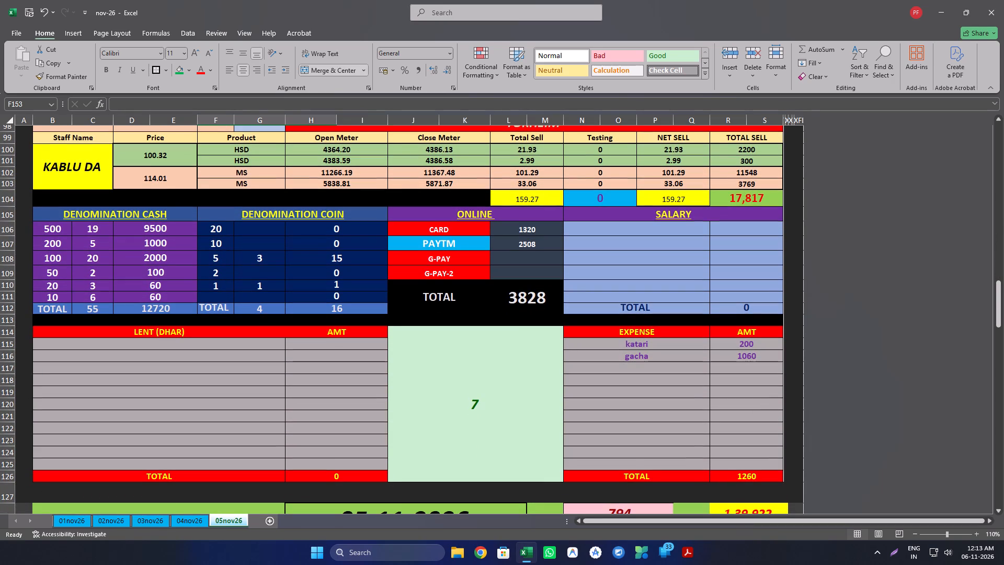
{"action": "left_click", "coordinate": [439, 147]}
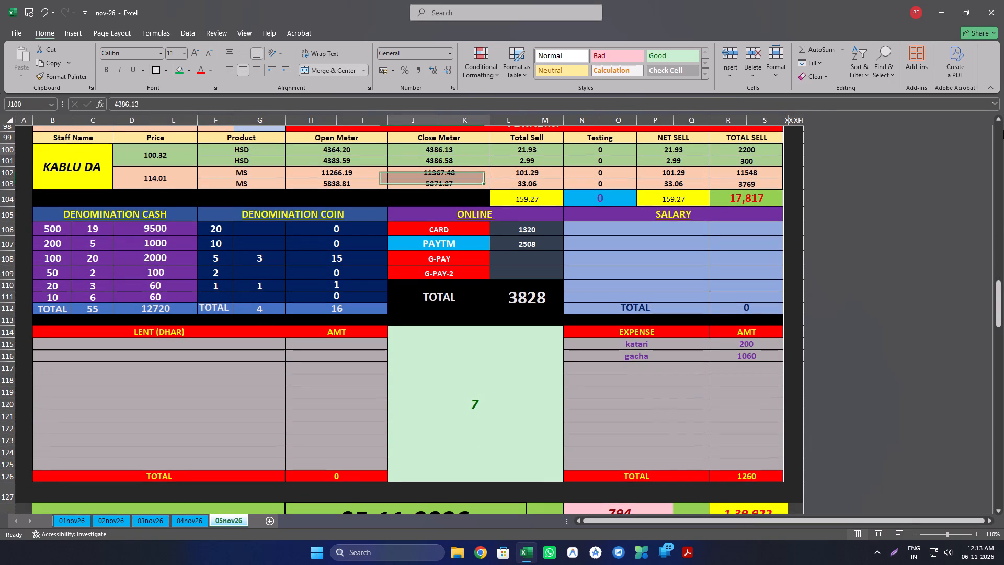
{"action": "type", "text": "4386."}
{"action": "type", "text": "13"}
{"action": "key", "text": "Return"}
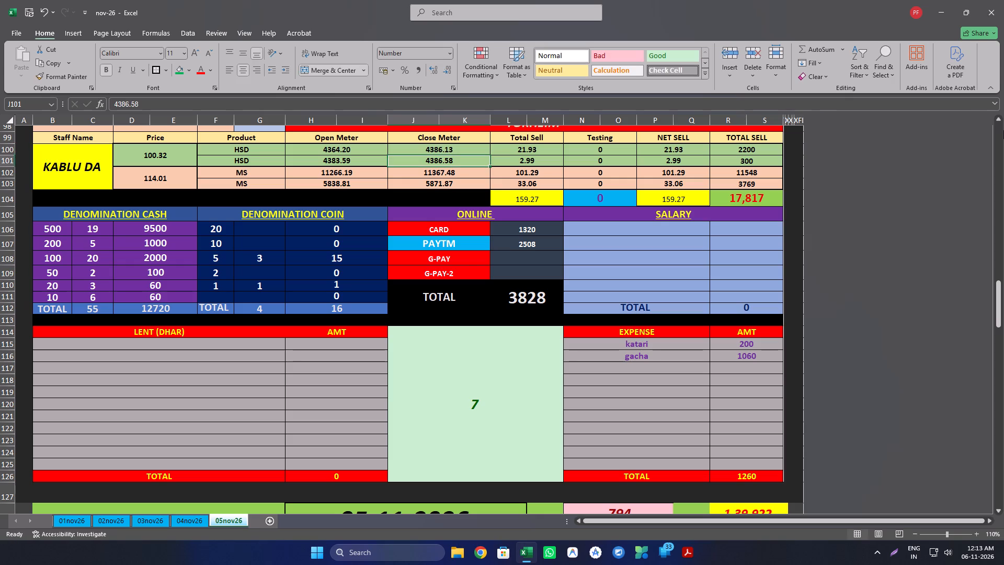
{"action": "type", "text": "4398"}
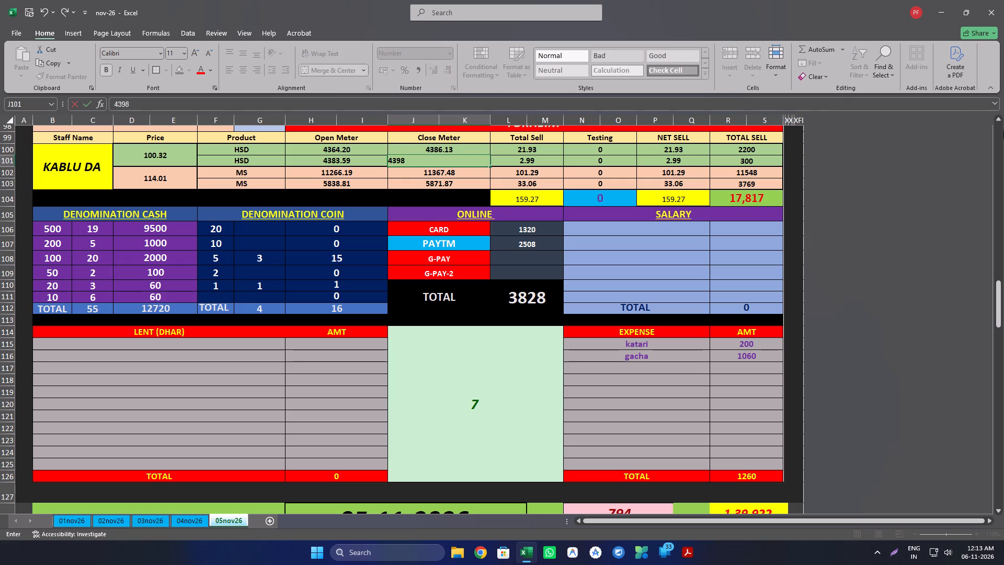
{"action": "type", "text": ".54"}
{"action": "key", "text": "Return"}
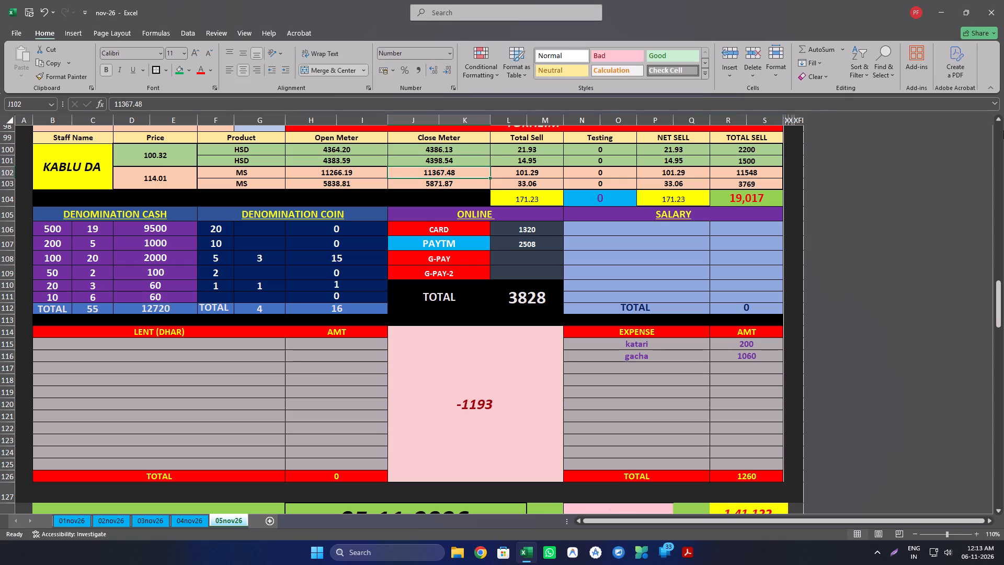
Enter the MS close meter readings 11371.96 and 5878.28 in the DU No 2 Tokheim table.
{"action": "type", "text": "11371"}
{"action": "type", "text": ".96"}
{"action": "key", "text": "Return"}
{"action": "type", "text": "57"}
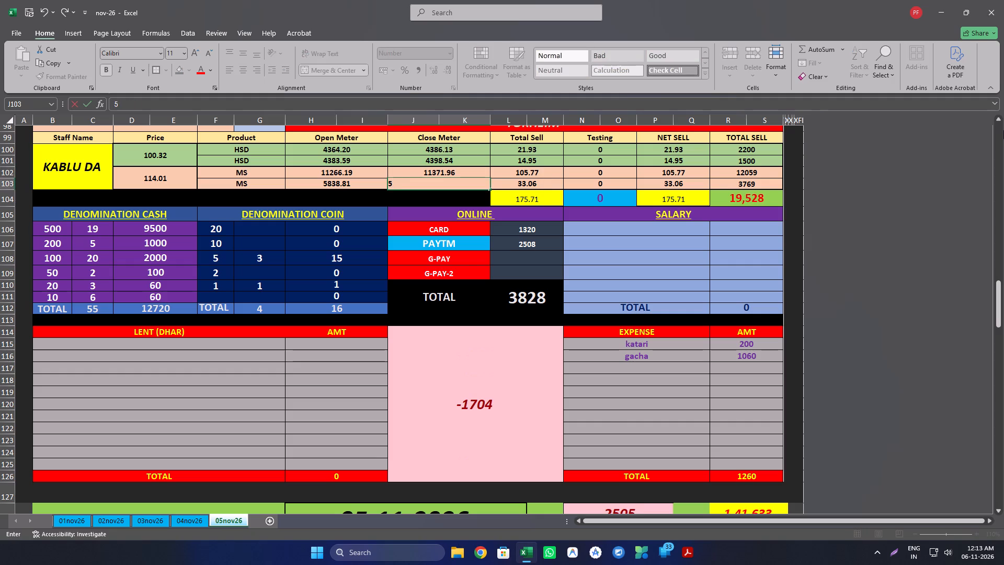
{"action": "key", "text": "BackSpace"}
{"action": "key", "text": "8"}
{"action": "type", "text": "78"}
{"action": "type", "text": ".28"}
{"action": "key", "text": "Return"}
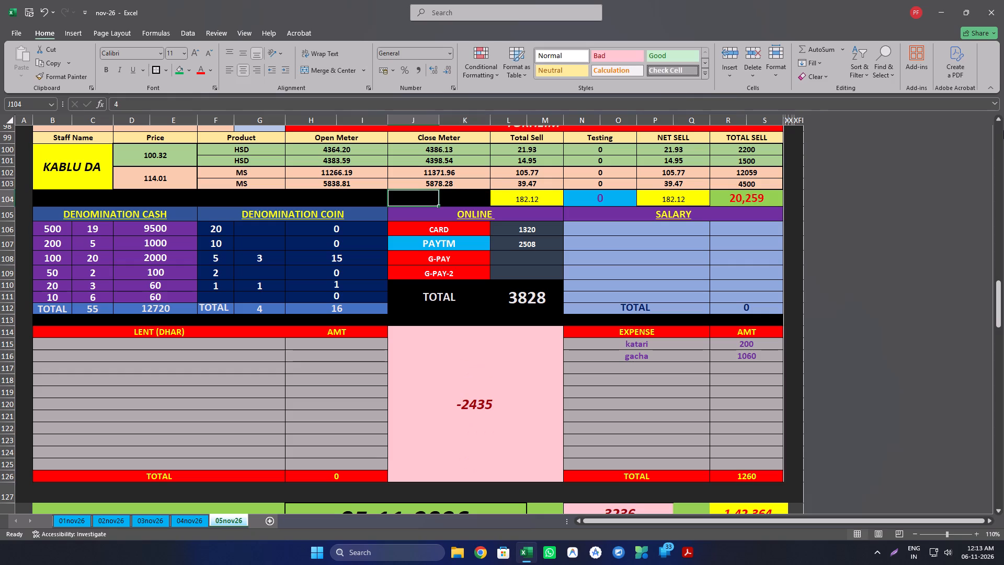
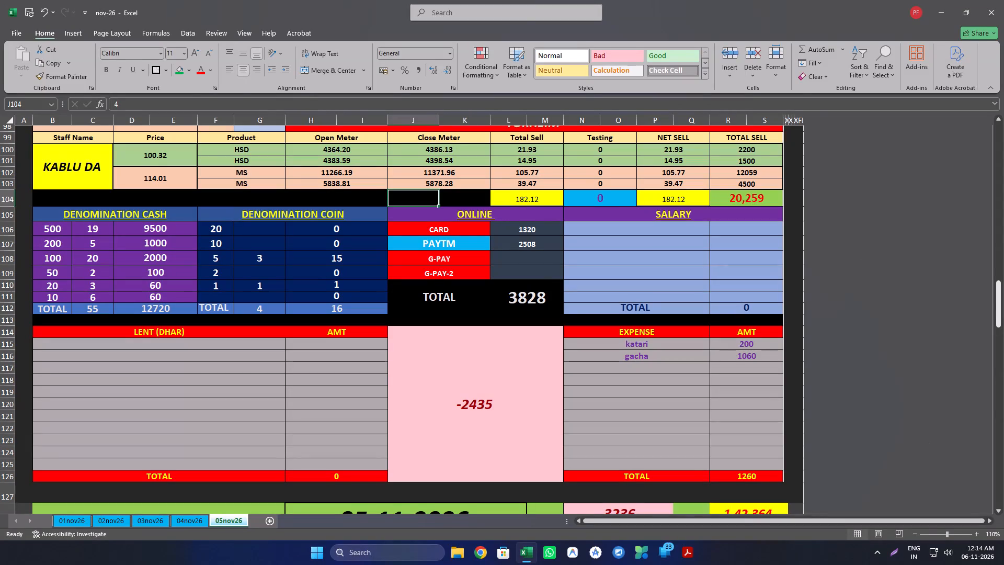
Change the PAYTM amount in the DU No 2 Tokheim ONLINE section to the formula =2508+1003.
{"action": "double_click", "coordinate": [512, 245]}
{"action": "type", "text": "+1"}
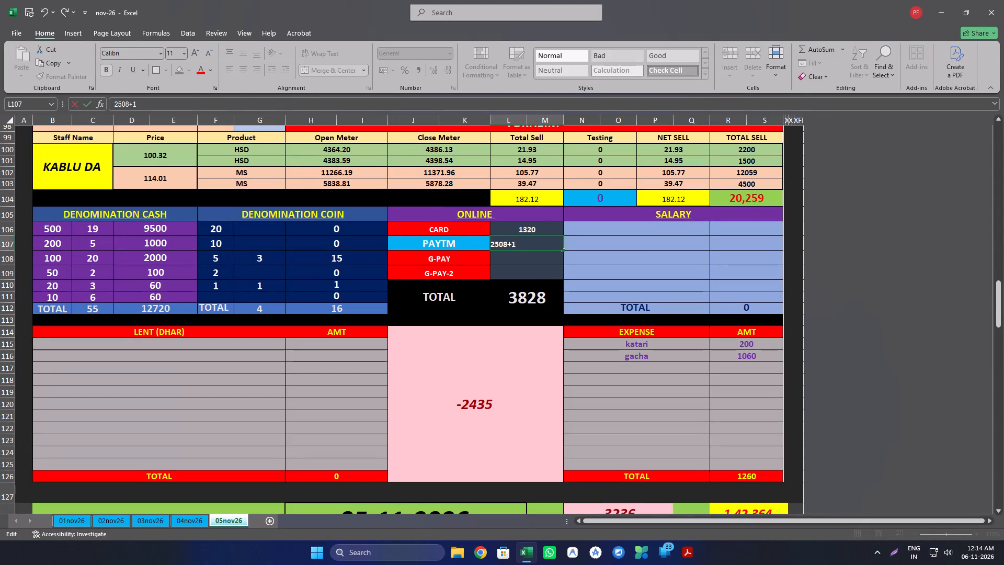
{"action": "type", "text": "00"}
{"action": "key", "text": "3"}
{"action": "key", "text": "Return"}
{"action": "key", "text": "Up"}
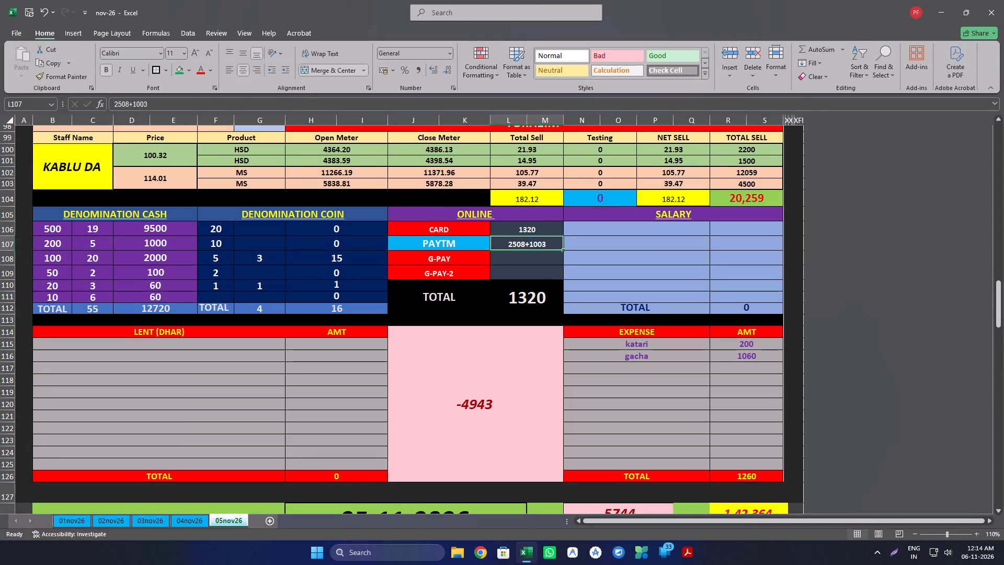
{"action": "key", "text": "F2"}
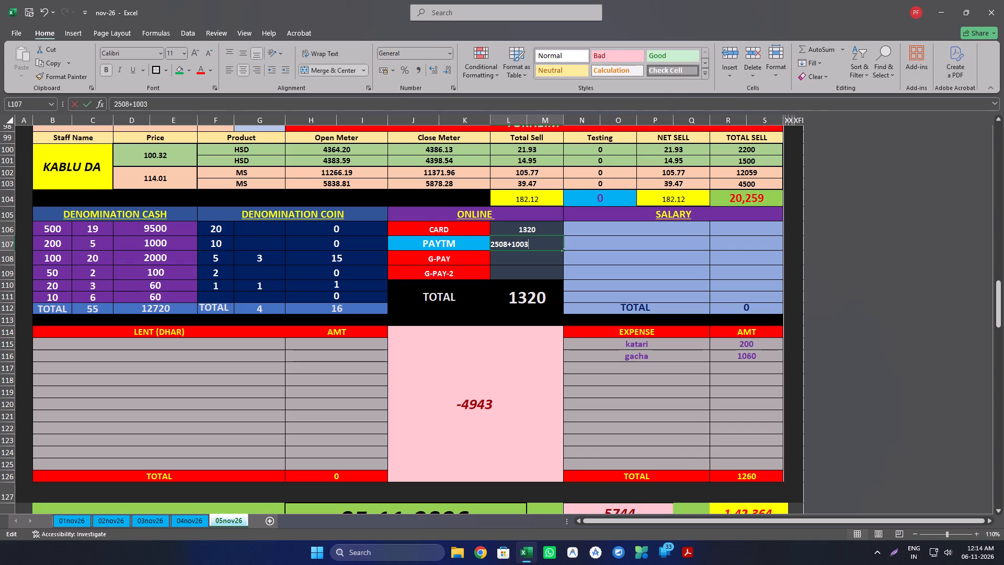
{"action": "key", "text": "Left"}
{"action": "key", "text": "Left"}
{"action": "key", "text": "Left"}
{"action": "key", "text": "Left"}
{"action": "key", "text": "Left"}
{"action": "key", "text": "Left"}
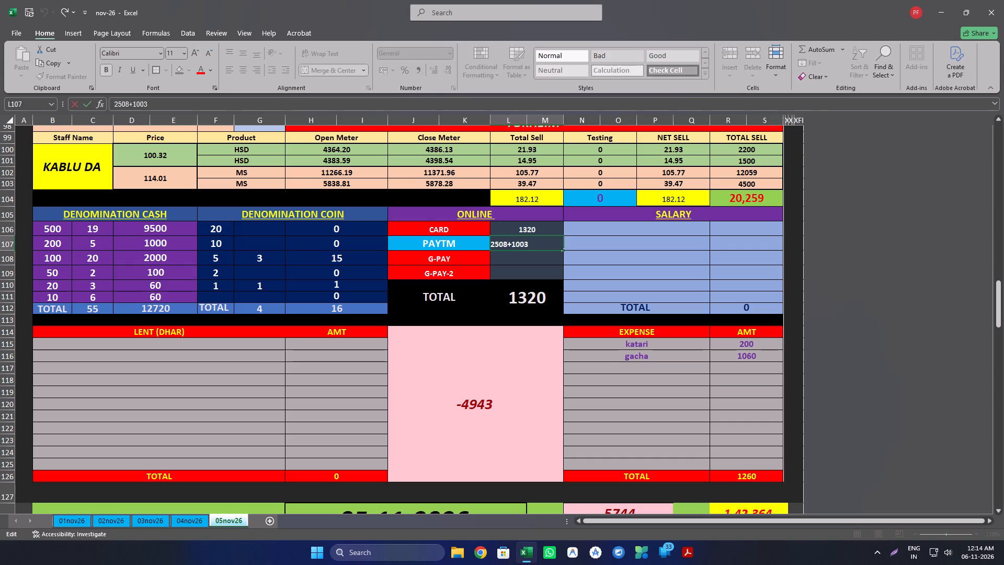
{"action": "key", "text": "Left"}
{"action": "key", "text": "Left"}
{"action": "key", "text": "Left"}
{"action": "key", "text": "equal"}
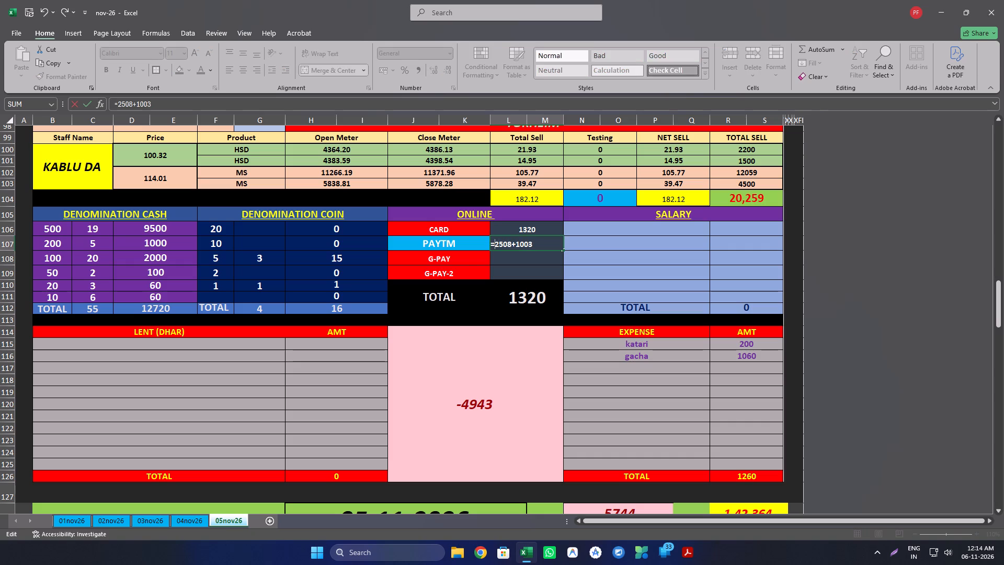
{"action": "key", "text": "Return"}
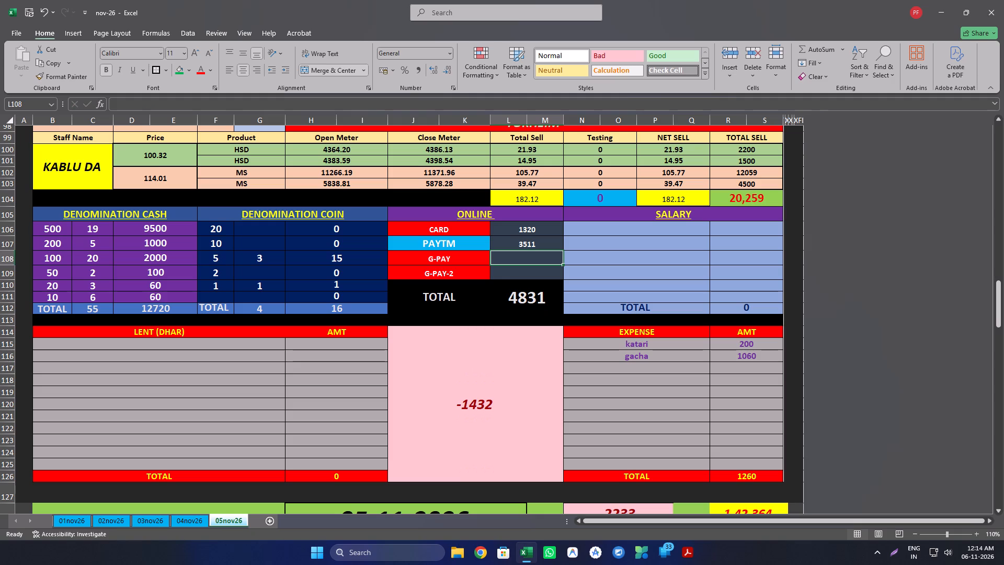
Change the count of 500 notes in the Tokheim DENOMINATION CASH section to the formula =19+2.
{"action": "key", "text": "Up"}
{"action": "key", "text": "Left"}
{"action": "key", "text": "Left"}
{"action": "key", "text": "Left"}
{"action": "key", "text": "Left"}
{"action": "key", "text": "Left"}
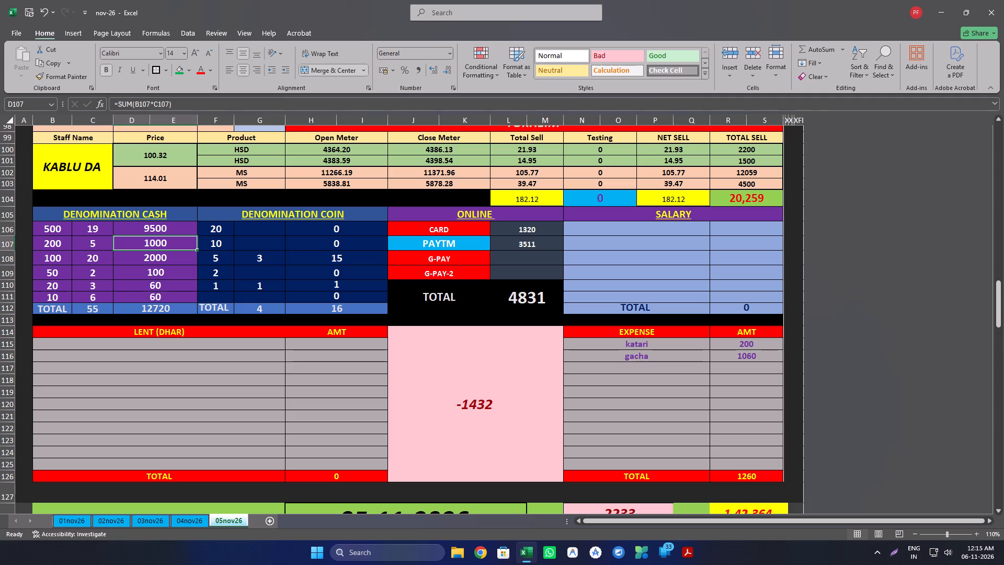
{"action": "double_click", "coordinate": [85, 230]}
{"action": "key", "text": "Left"}
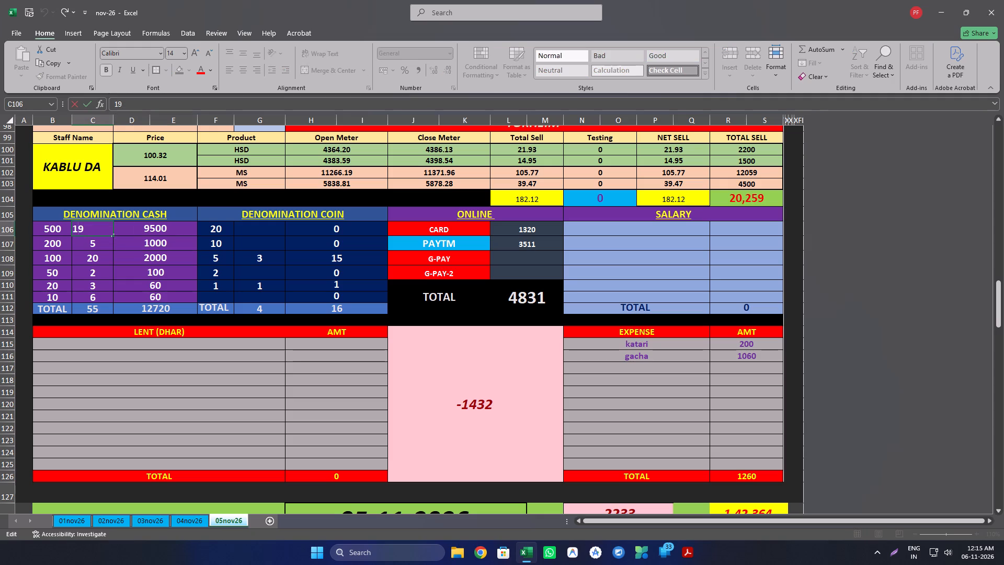
{"action": "key", "text": "equal"}
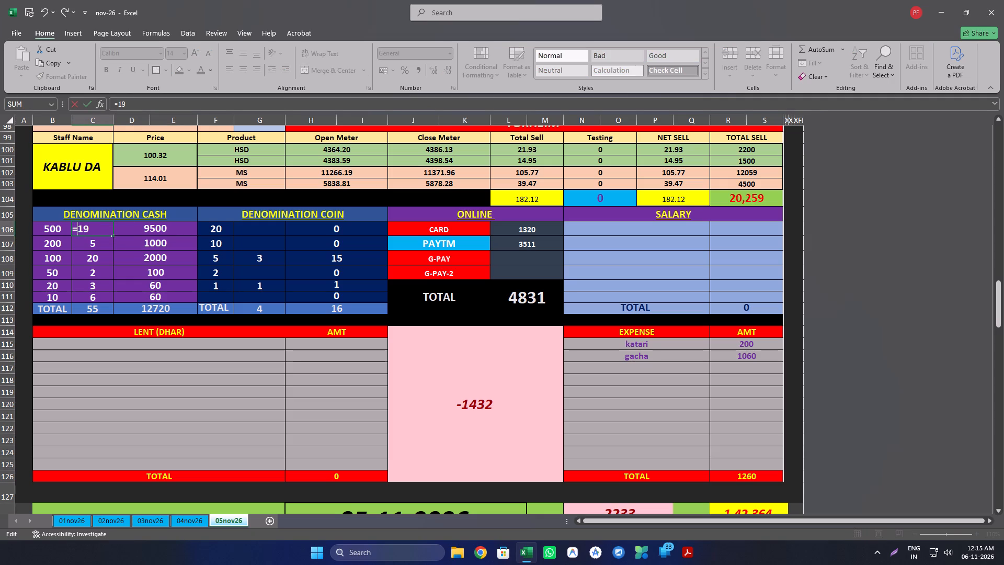
{"action": "key", "text": "Right"}
{"action": "key", "text": "Right"}
{"action": "key", "text": "plus"}
{"action": "key", "text": "2"}
{"action": "key", "text": "Return"}
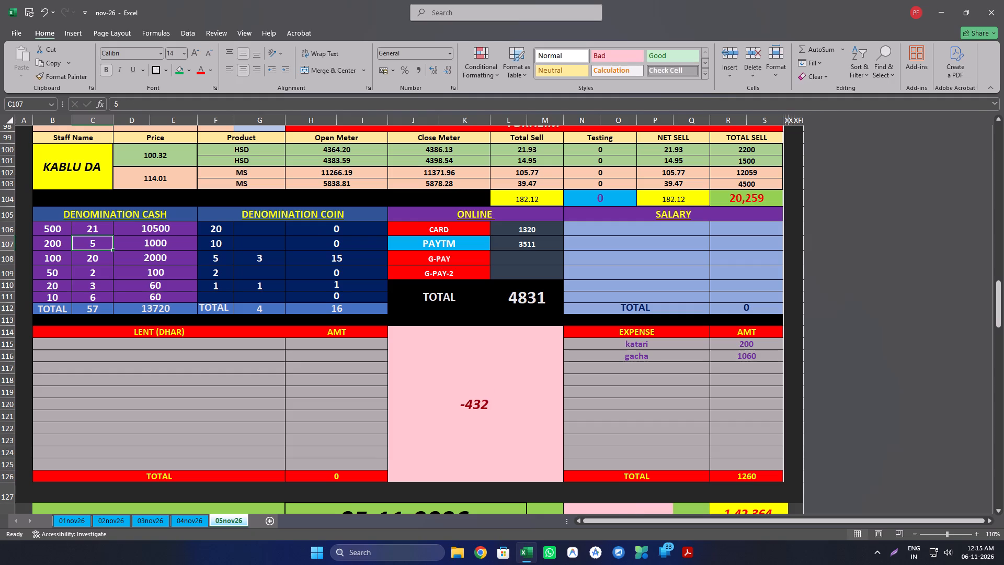
Set the Tokheim cash counts to 6 for the 200 notes and 7 for the 10 notes.
{"action": "key", "text": "6"}
{"action": "key", "text": "Return"}
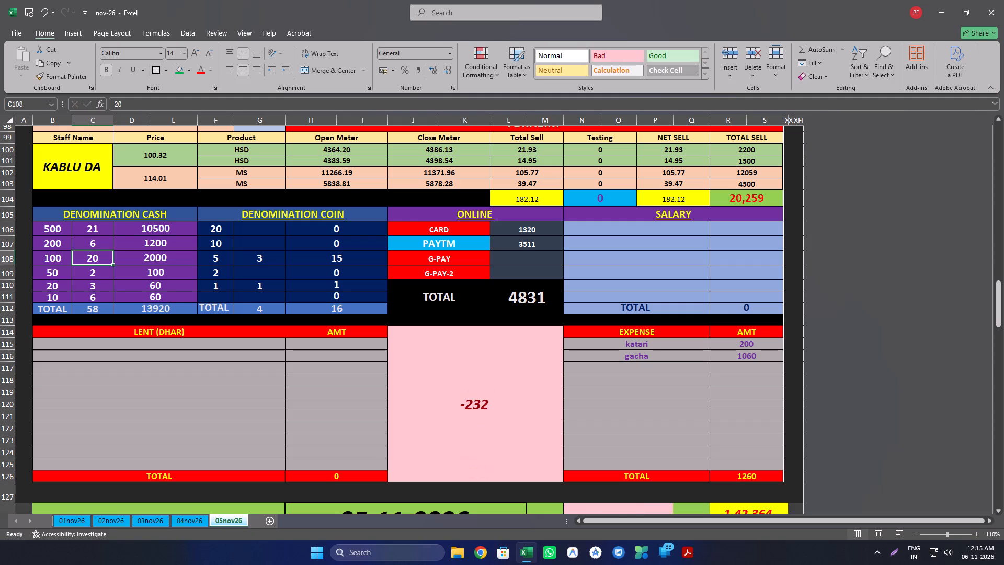
{"action": "key", "text": "Return"}
{"action": "key", "text": "Return"}
{"action": "key", "text": "Return"}
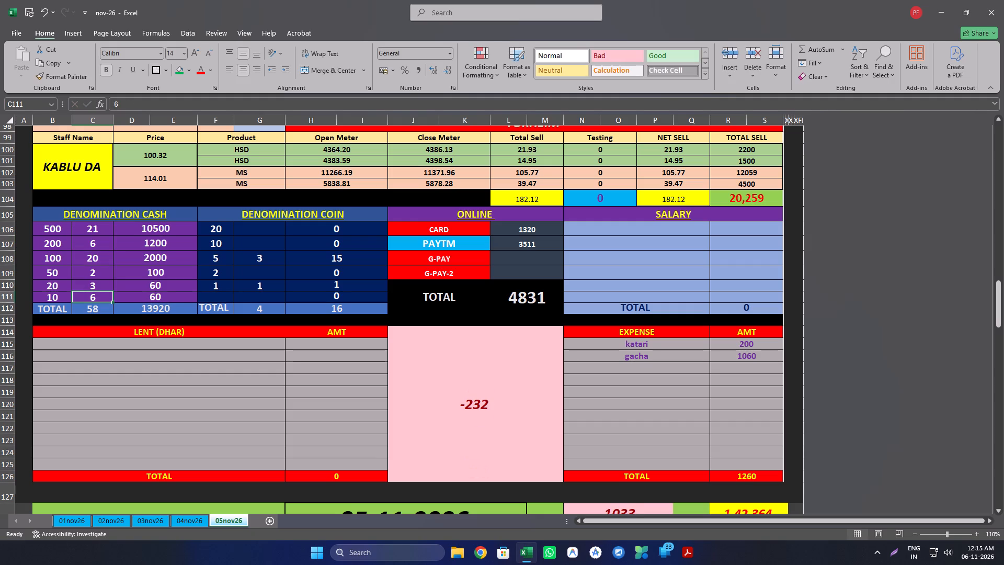
{"action": "key", "text": "7"}
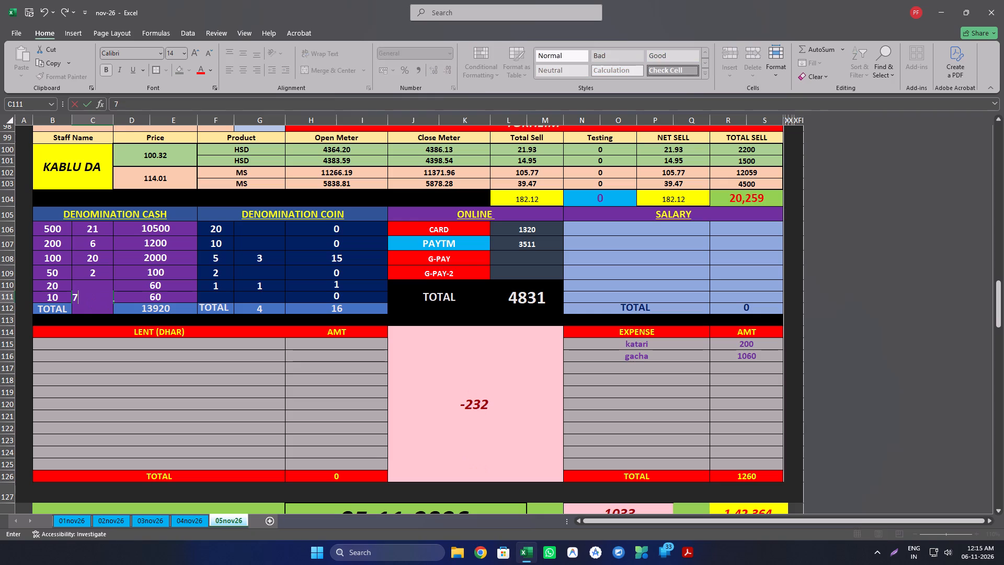
{"action": "key", "text": "Return"}
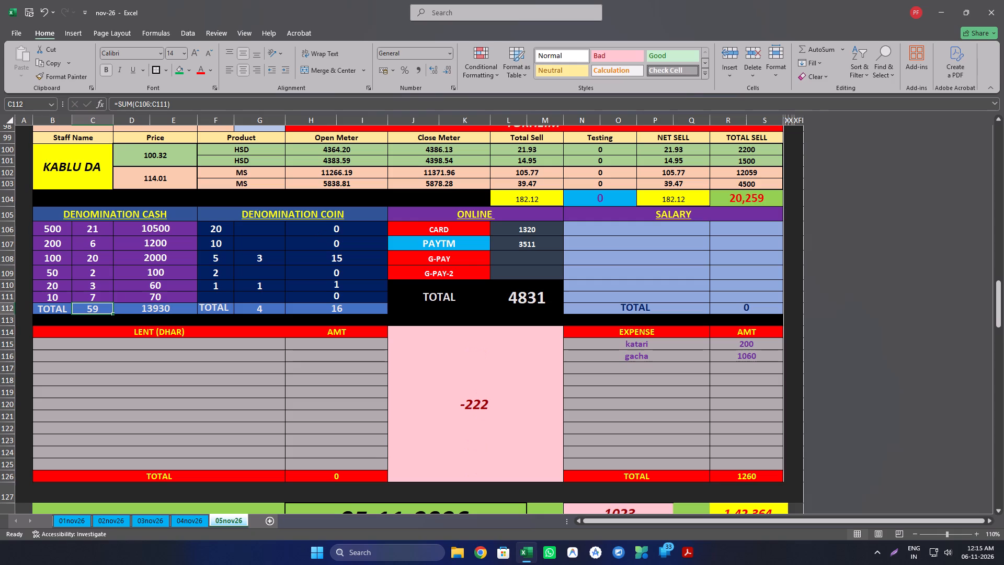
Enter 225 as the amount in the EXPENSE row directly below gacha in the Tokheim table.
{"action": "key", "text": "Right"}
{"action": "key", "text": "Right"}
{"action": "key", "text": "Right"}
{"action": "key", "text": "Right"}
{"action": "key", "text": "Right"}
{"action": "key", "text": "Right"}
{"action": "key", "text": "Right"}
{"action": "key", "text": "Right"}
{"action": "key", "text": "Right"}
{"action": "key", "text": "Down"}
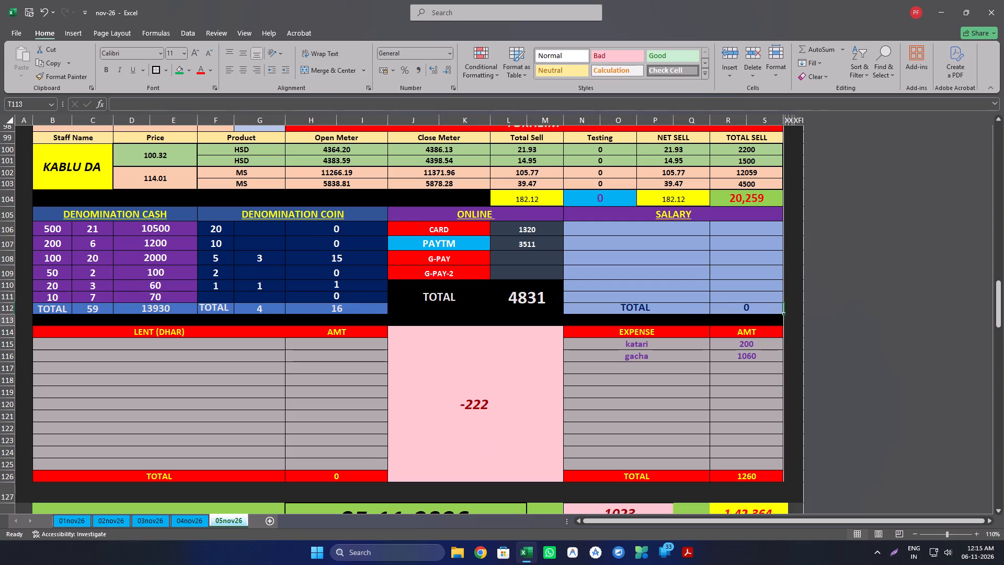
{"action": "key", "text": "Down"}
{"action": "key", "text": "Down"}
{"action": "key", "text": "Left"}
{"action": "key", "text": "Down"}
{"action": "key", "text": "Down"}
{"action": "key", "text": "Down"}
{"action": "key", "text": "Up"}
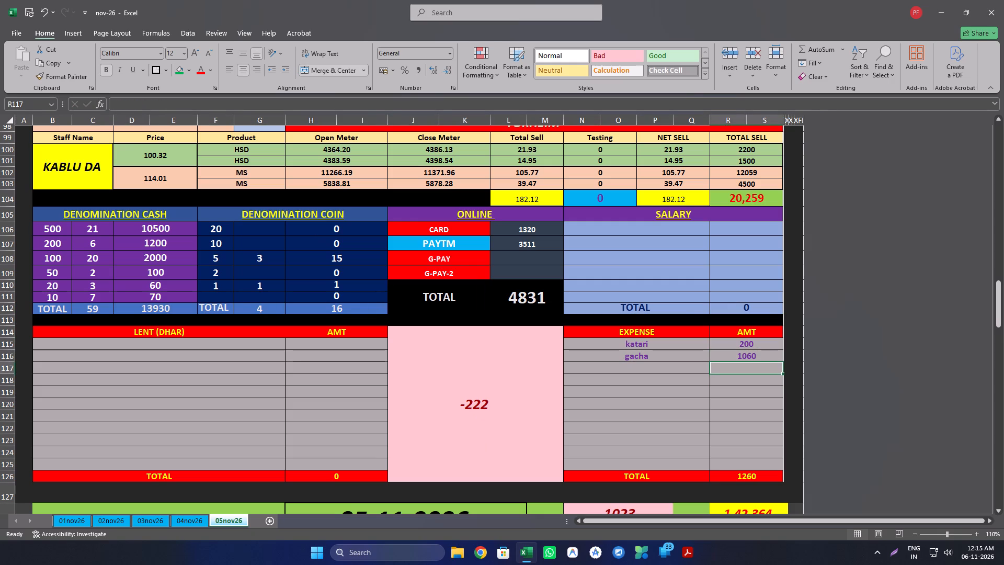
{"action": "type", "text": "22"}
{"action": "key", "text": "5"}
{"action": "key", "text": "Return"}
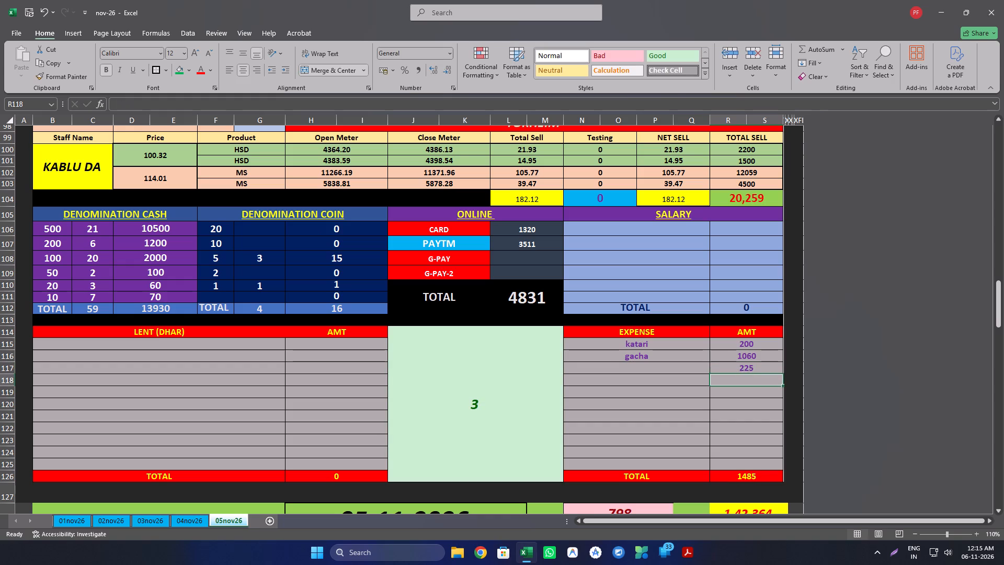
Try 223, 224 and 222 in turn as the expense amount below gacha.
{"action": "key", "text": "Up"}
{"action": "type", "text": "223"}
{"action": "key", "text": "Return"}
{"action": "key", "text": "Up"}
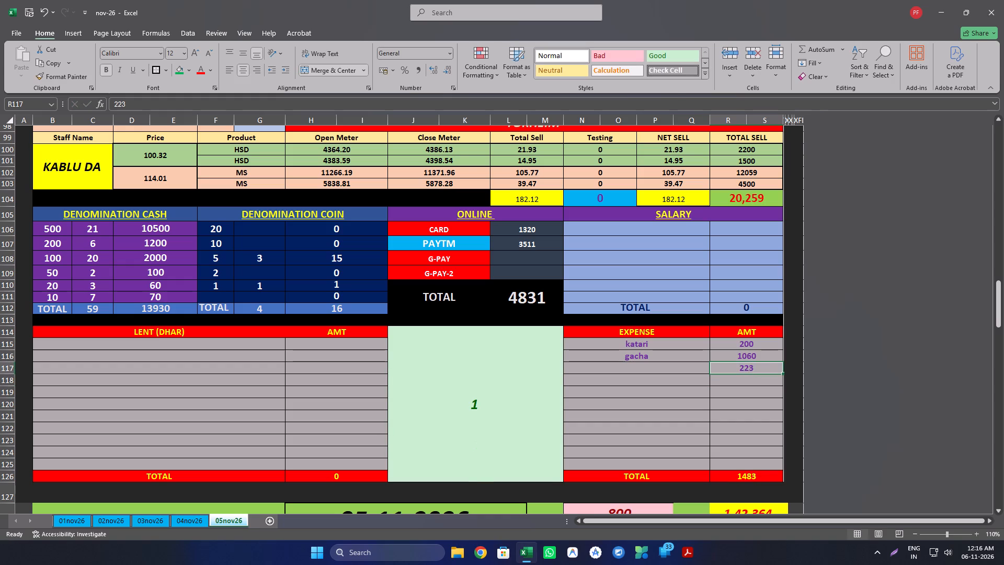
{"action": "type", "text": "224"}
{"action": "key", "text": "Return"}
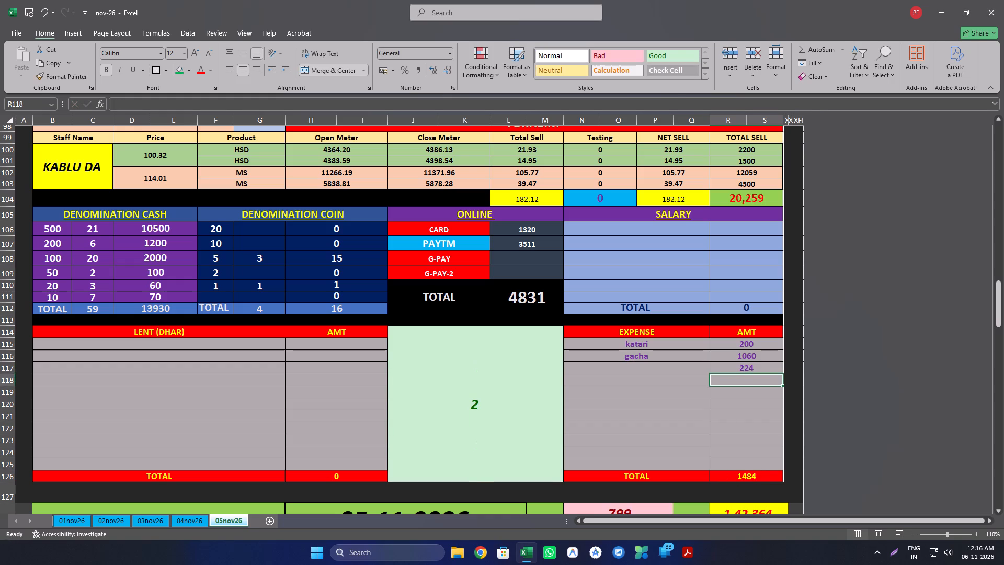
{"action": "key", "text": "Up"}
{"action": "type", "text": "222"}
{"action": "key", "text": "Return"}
Set the expense amount below gacha to 220 and select its blank expense name cell.
{"action": "key", "text": "Up"}
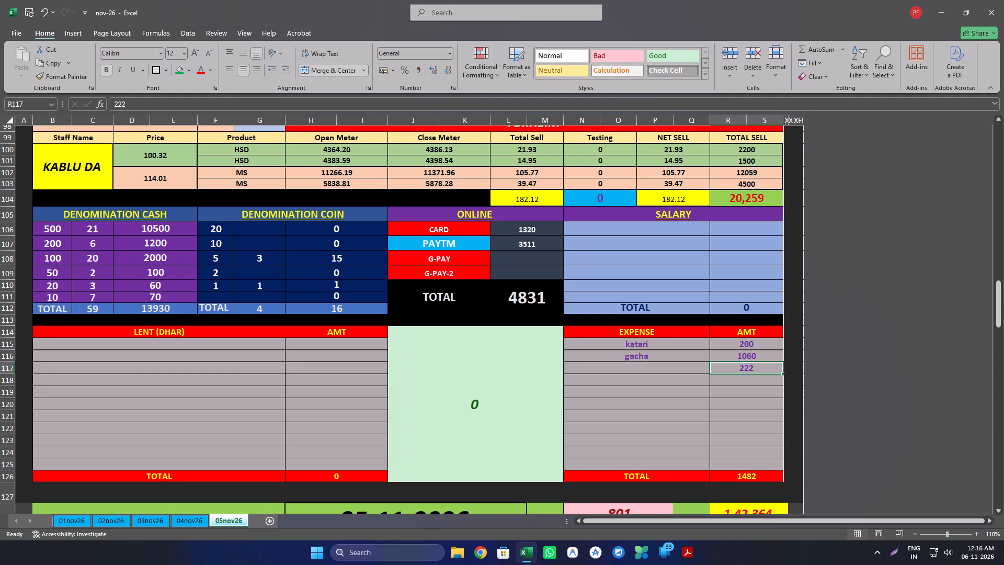
{"action": "type", "text": "220"}
{"action": "key", "text": "Return"}
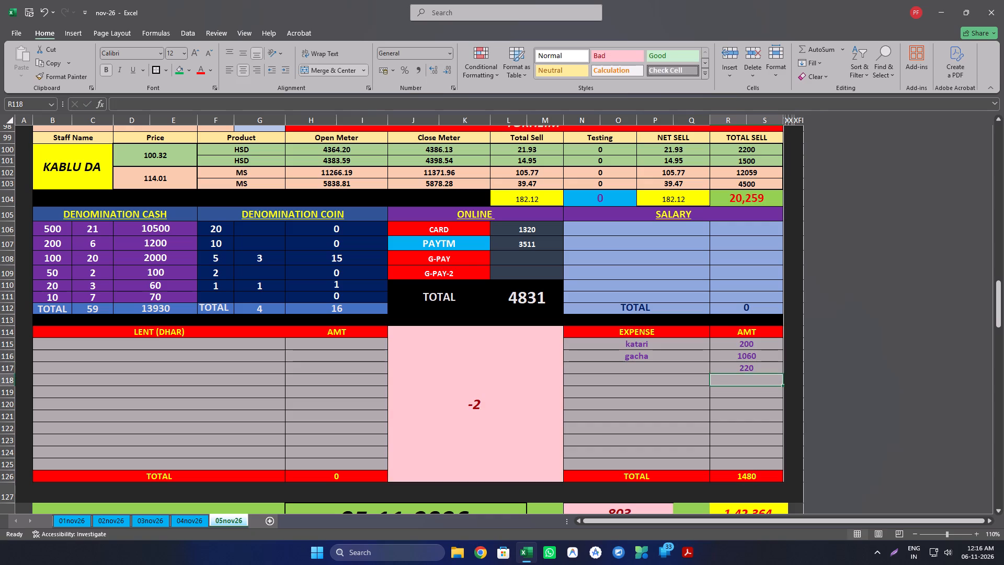
{"action": "key", "text": "Up"}
{"action": "key", "text": "Left"}
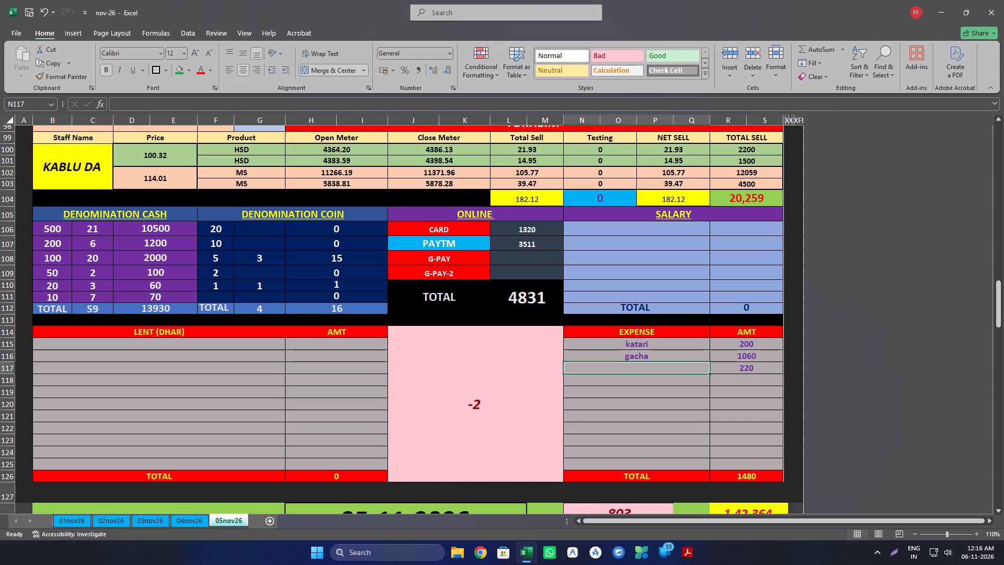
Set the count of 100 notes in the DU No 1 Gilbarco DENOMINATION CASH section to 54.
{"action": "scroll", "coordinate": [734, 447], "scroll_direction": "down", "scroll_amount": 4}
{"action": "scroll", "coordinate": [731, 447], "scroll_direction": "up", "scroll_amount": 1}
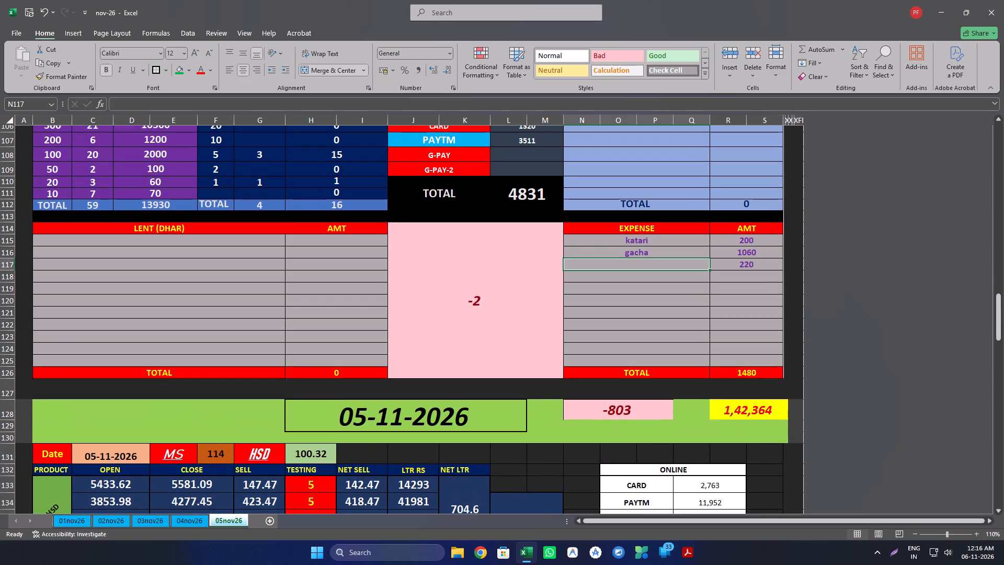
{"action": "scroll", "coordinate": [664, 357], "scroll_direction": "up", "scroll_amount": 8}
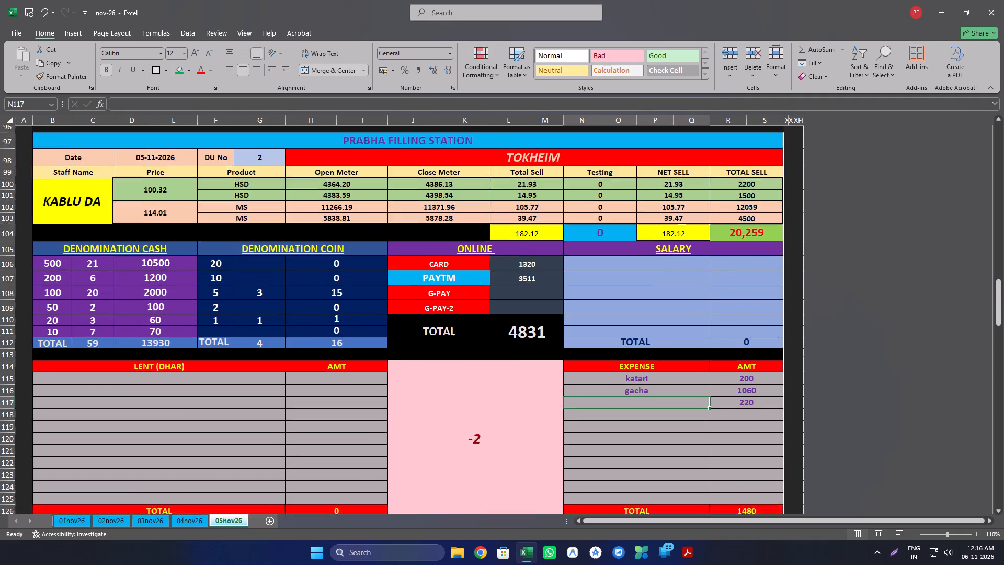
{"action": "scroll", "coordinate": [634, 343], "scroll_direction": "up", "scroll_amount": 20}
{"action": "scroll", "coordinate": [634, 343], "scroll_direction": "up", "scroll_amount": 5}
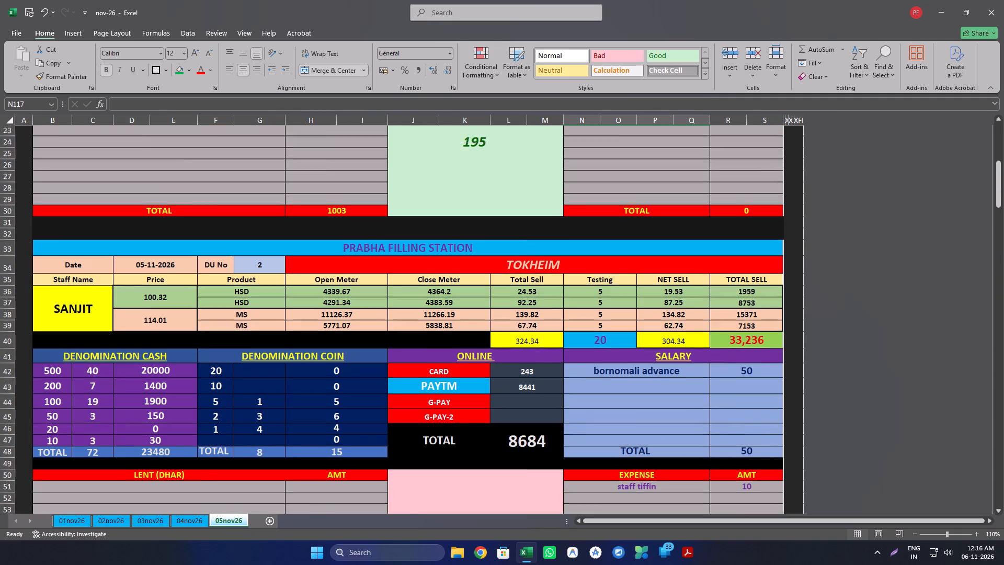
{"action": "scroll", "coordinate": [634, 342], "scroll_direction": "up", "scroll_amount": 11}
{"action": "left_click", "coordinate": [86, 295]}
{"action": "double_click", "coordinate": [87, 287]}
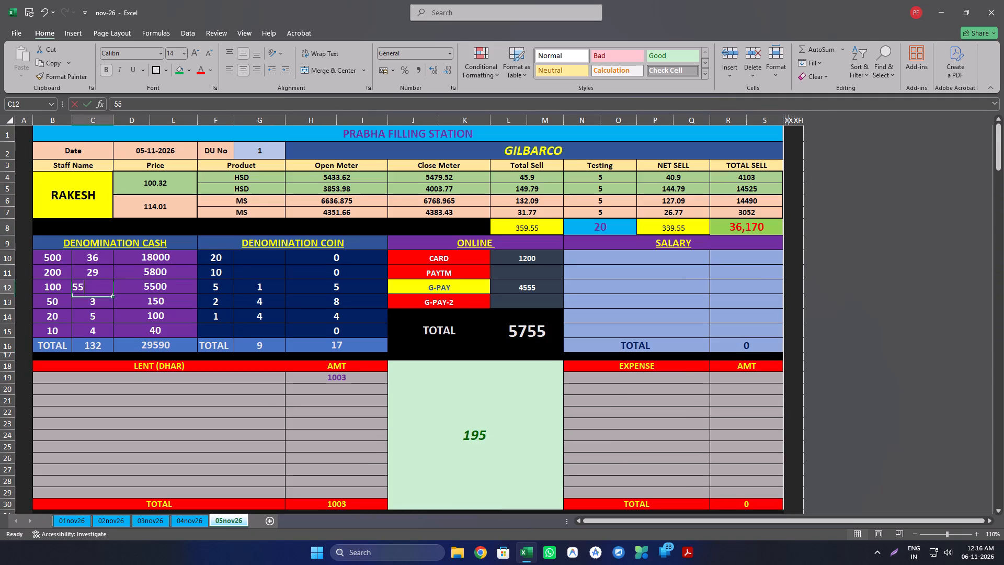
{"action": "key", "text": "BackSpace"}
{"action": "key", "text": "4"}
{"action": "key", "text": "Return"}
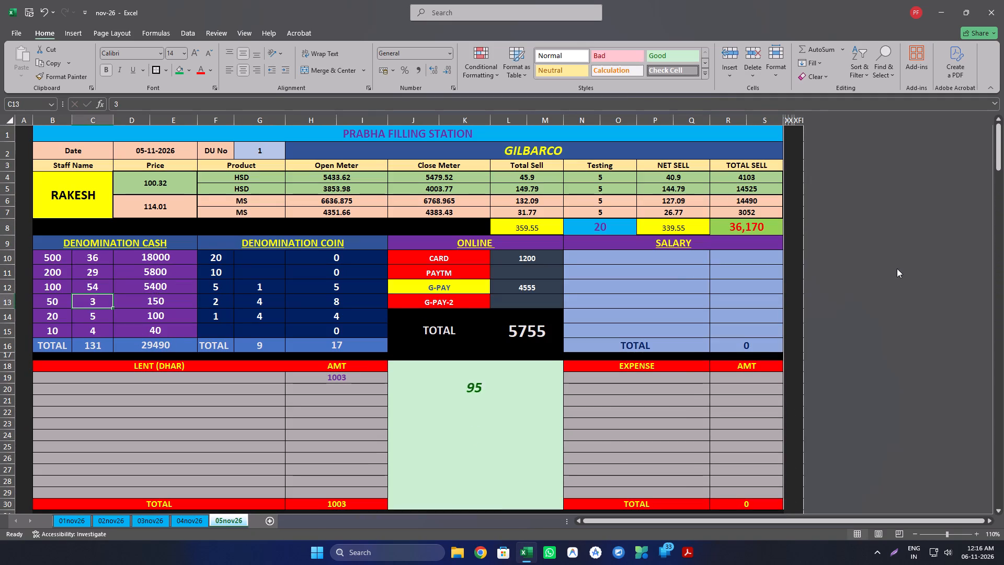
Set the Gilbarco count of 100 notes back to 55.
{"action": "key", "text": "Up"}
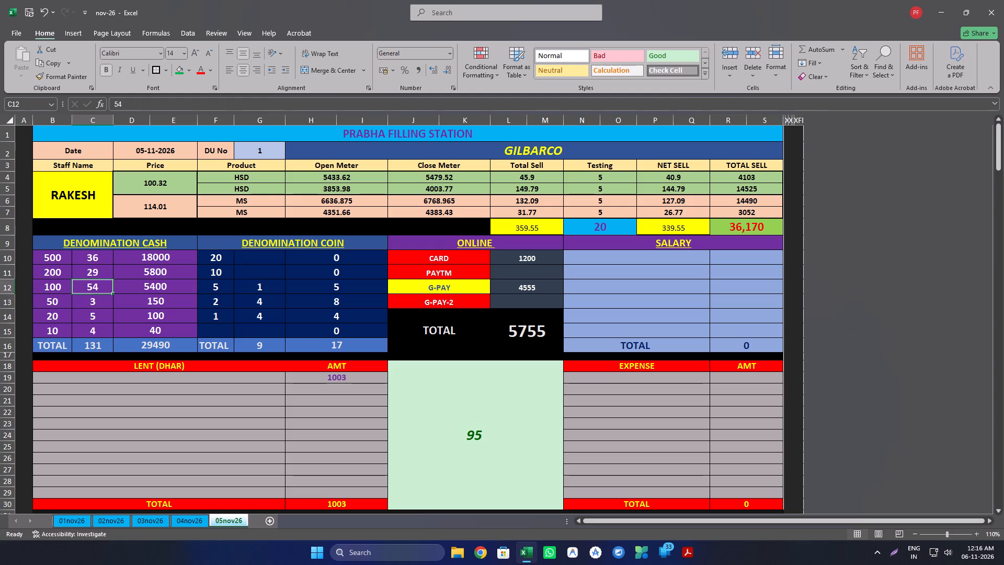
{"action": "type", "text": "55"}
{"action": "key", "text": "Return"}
Set the count of 200 notes in the Gilbarco DENOMINATION CASH section to 28.
{"action": "key", "text": "Up"}
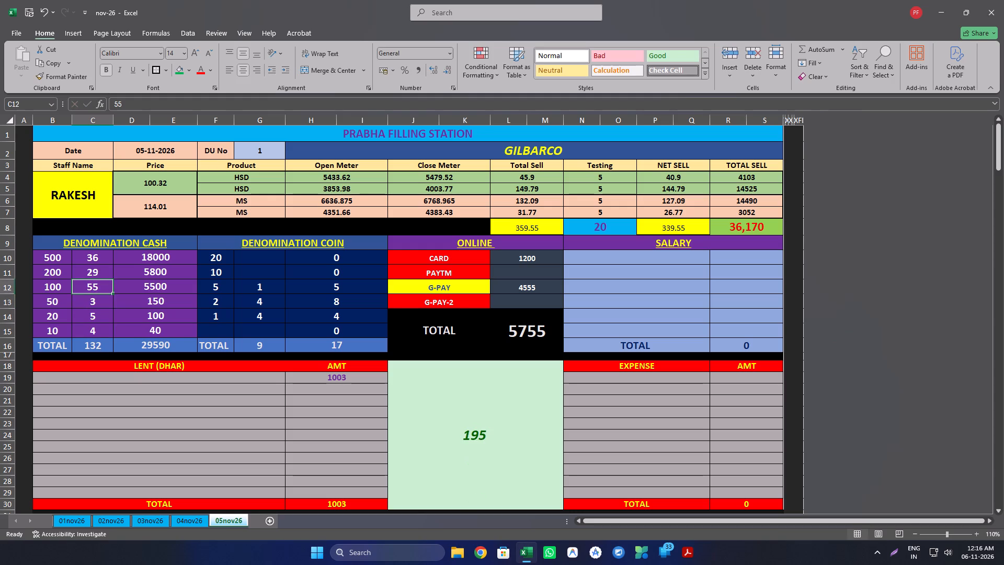
{"action": "key", "text": "Up"}
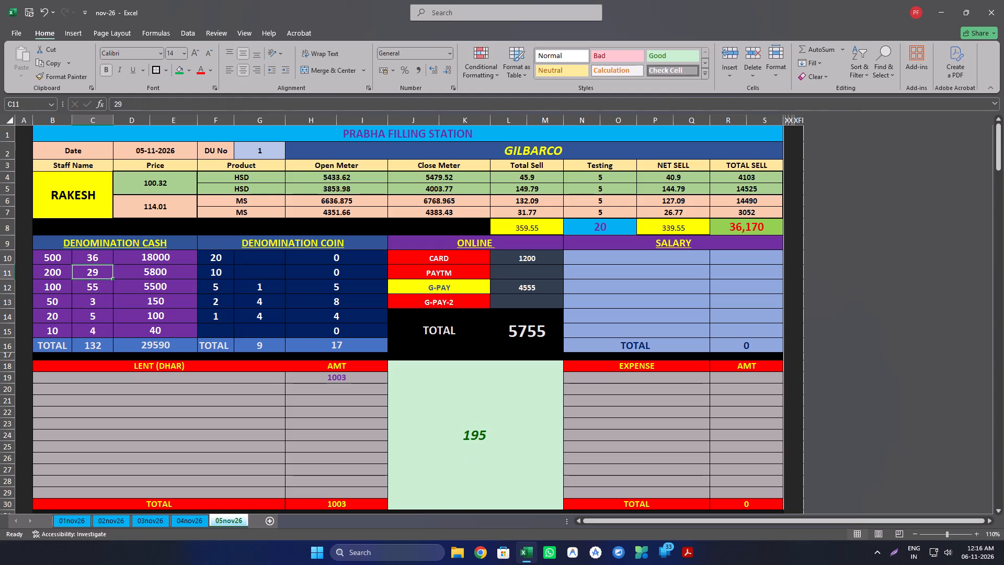
{"action": "type", "text": "28"}
{"action": "key", "text": "Return"}
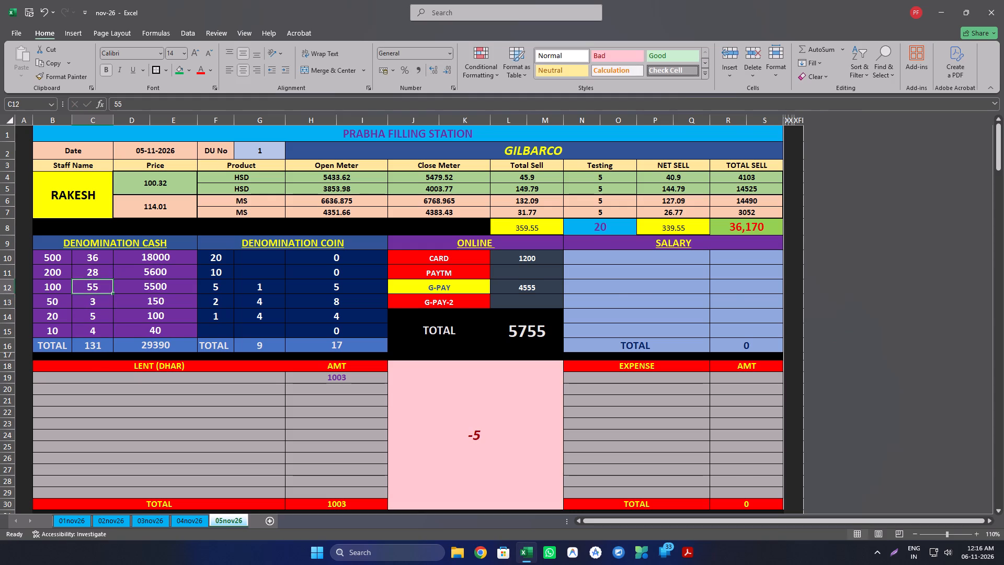
Set the two HSD close meter readings in the second DU No 1 Gilbarco section to 5612.990 and 4583.05.
{"action": "scroll", "coordinate": [612, 321], "scroll_direction": "down", "scroll_amount": 20}
{"action": "scroll", "coordinate": [612, 321], "scroll_direction": "down", "scroll_amount": 15}
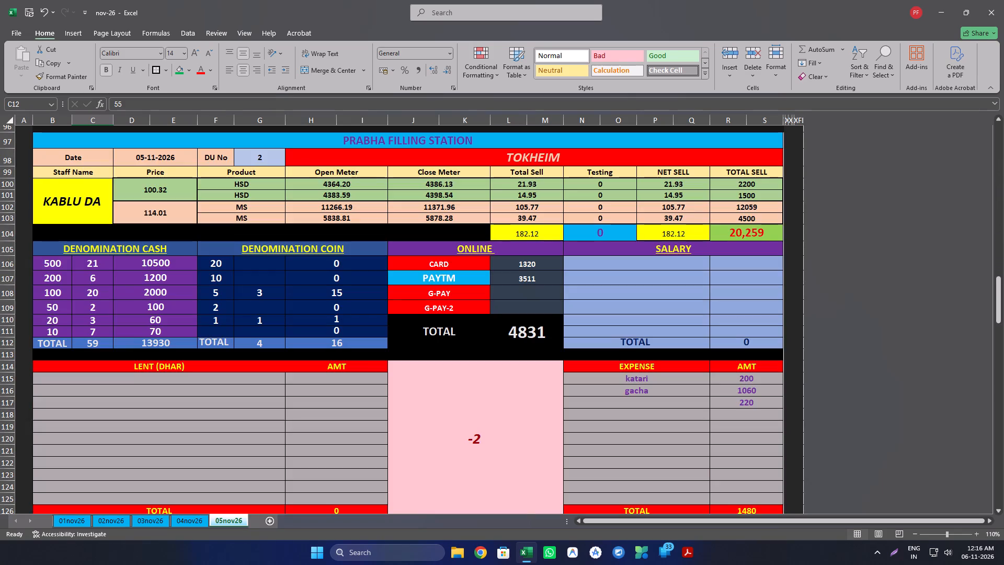
{"action": "scroll", "coordinate": [610, 321], "scroll_direction": "down", "scroll_amount": 5}
{"action": "scroll", "coordinate": [610, 321], "scroll_direction": "up", "scroll_amount": 3}
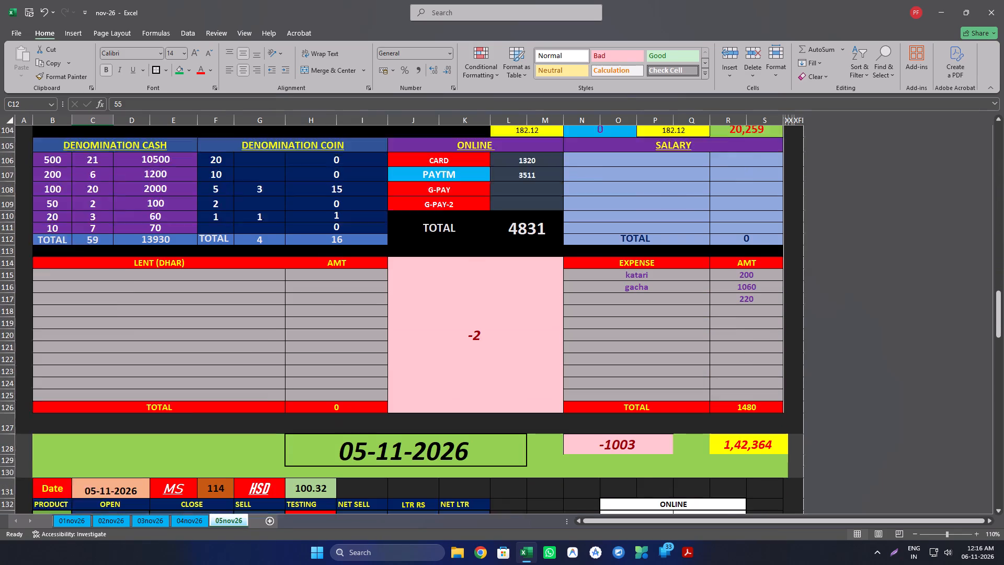
{"action": "scroll", "coordinate": [610, 321], "scroll_direction": "up", "scroll_amount": 13}
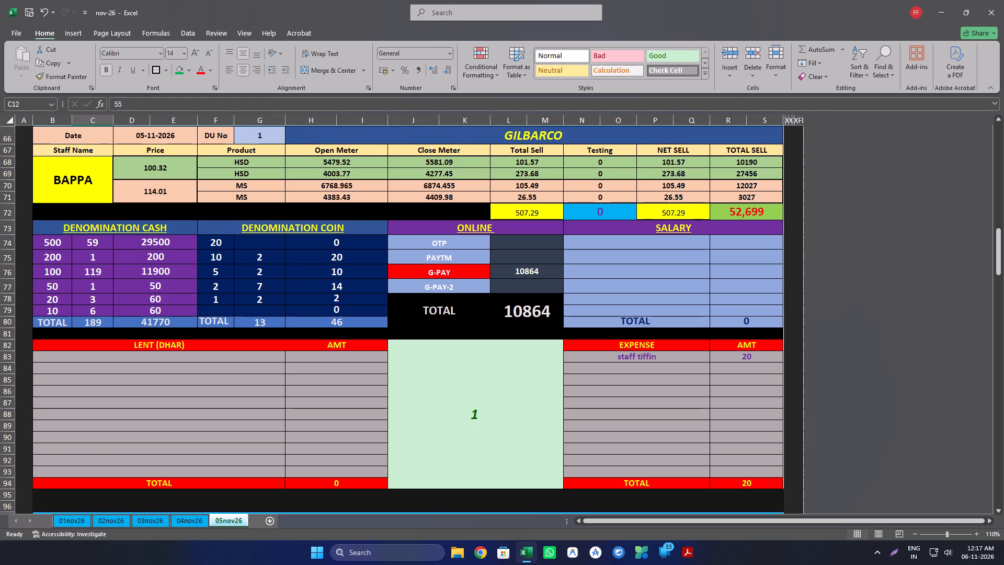
{"action": "left_click", "coordinate": [457, 164]}
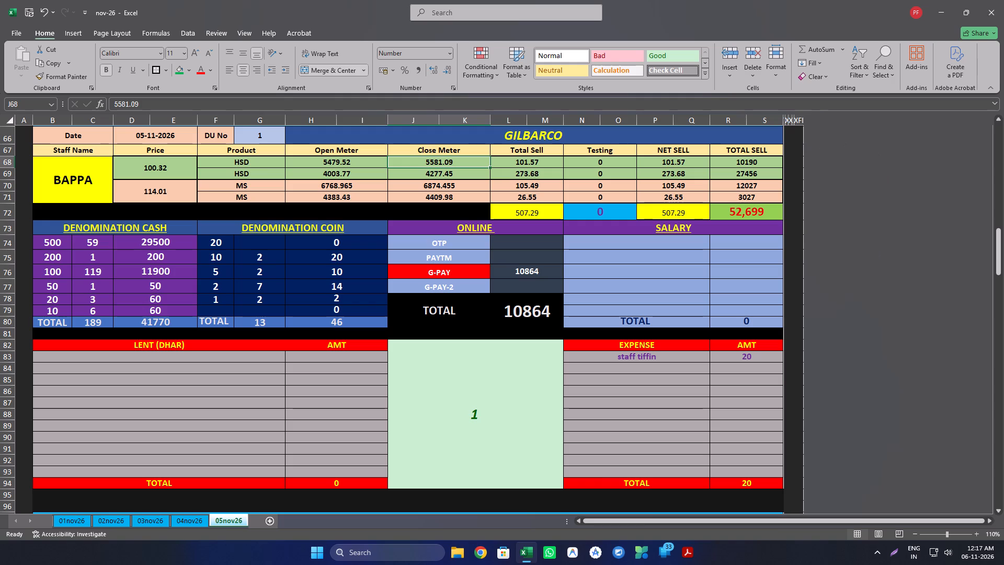
{"action": "type", "text": "56"}
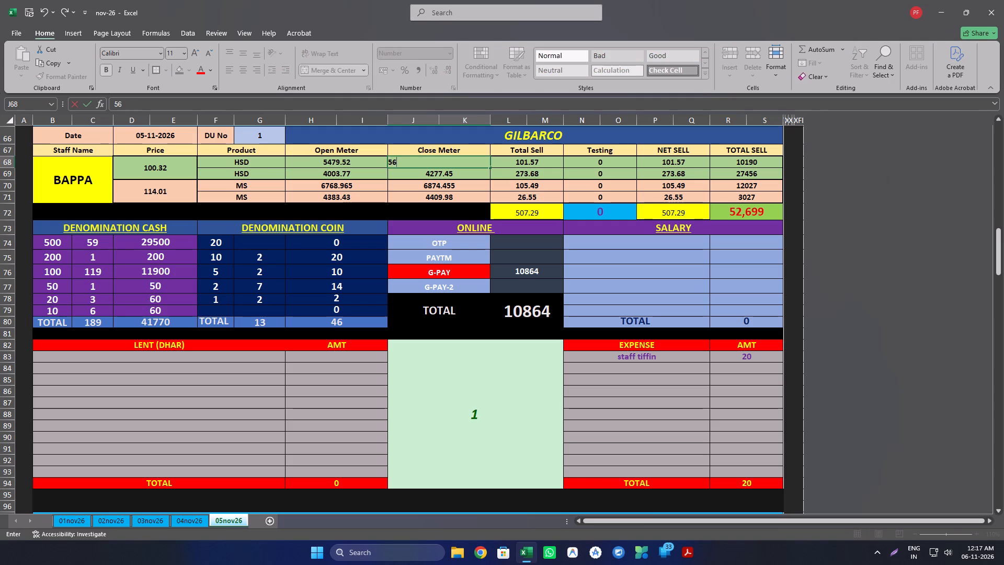
{"action": "type", "text": "12"}
{"action": "key", "text": "period"}
{"action": "type", "text": "990"}
{"action": "key", "text": "Return"}
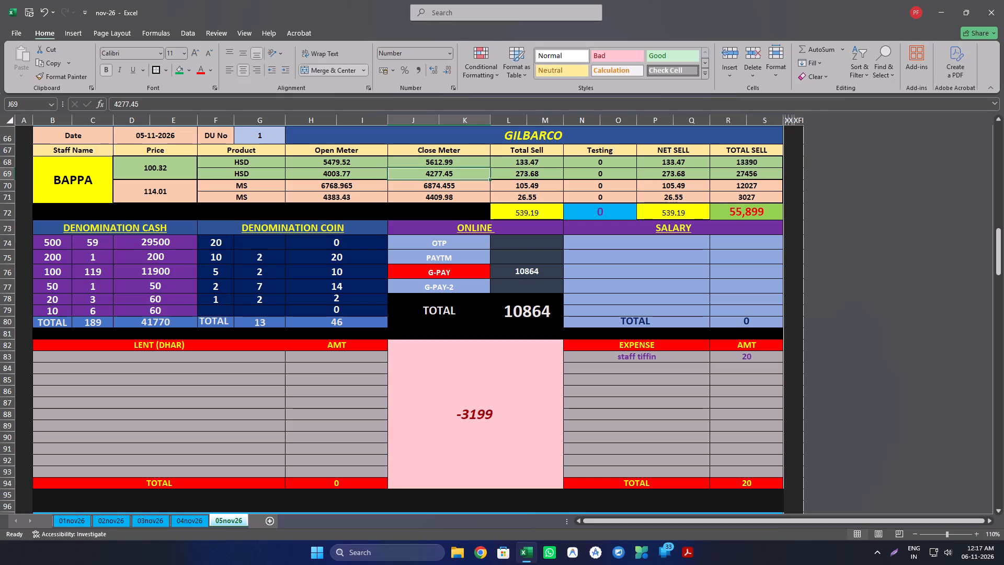
{"action": "type", "text": "45"}
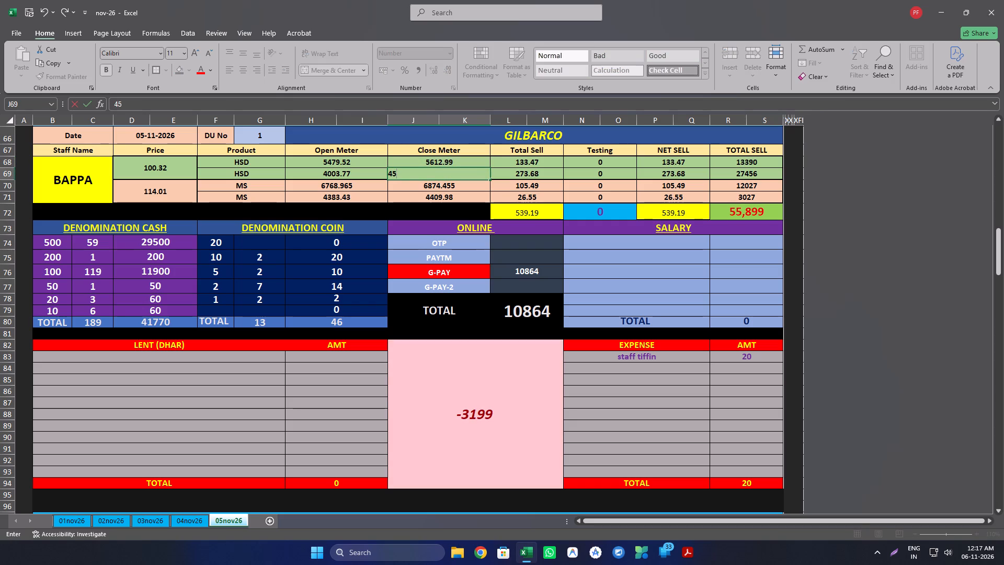
{"action": "type", "text": "83."}
{"action": "type", "text": "05"}
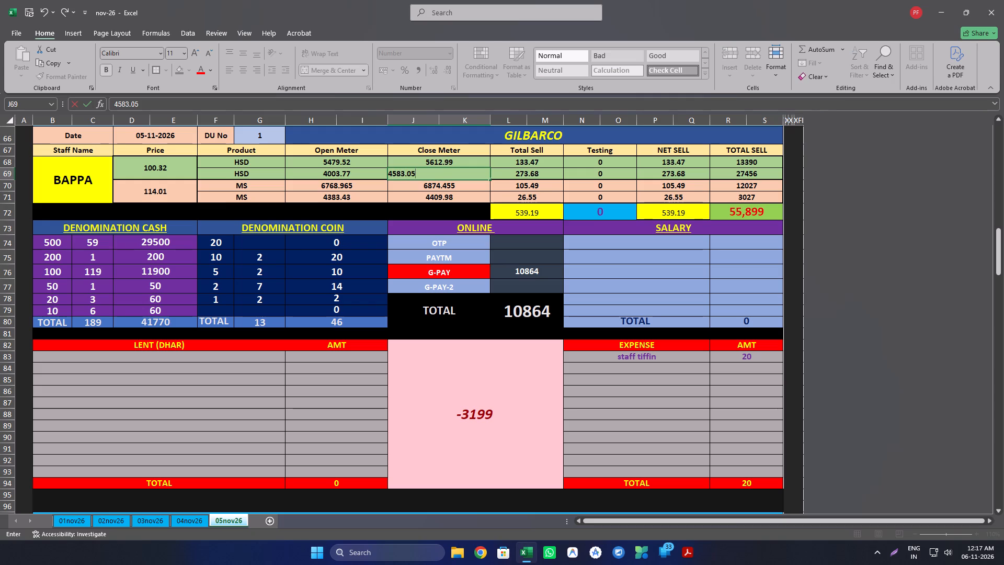
{"action": "key", "text": "Return"}
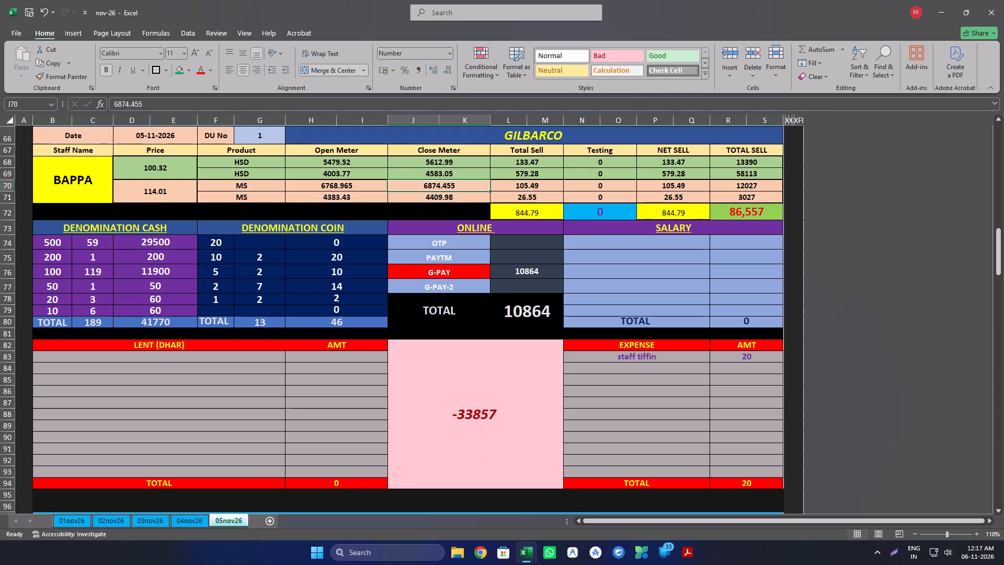
Enter the two MS close meter readings in the same Gilbarco section as 6874.455 and 4409.98.
{"action": "type", "text": "68"}
{"action": "type", "text": "74.45"}
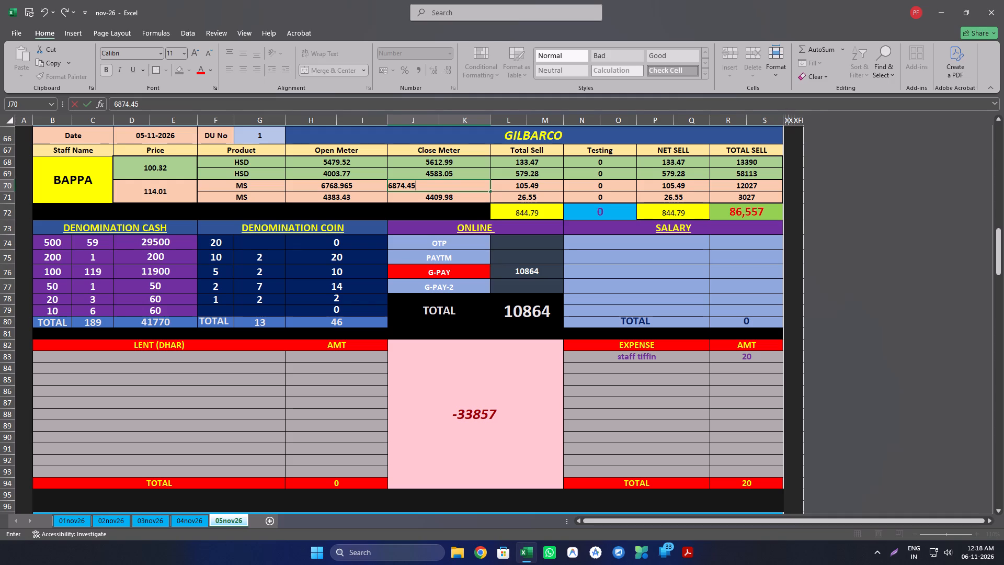
{"action": "key", "text": "5"}
{"action": "key", "text": "Return"}
{"action": "key", "text": "Up"}
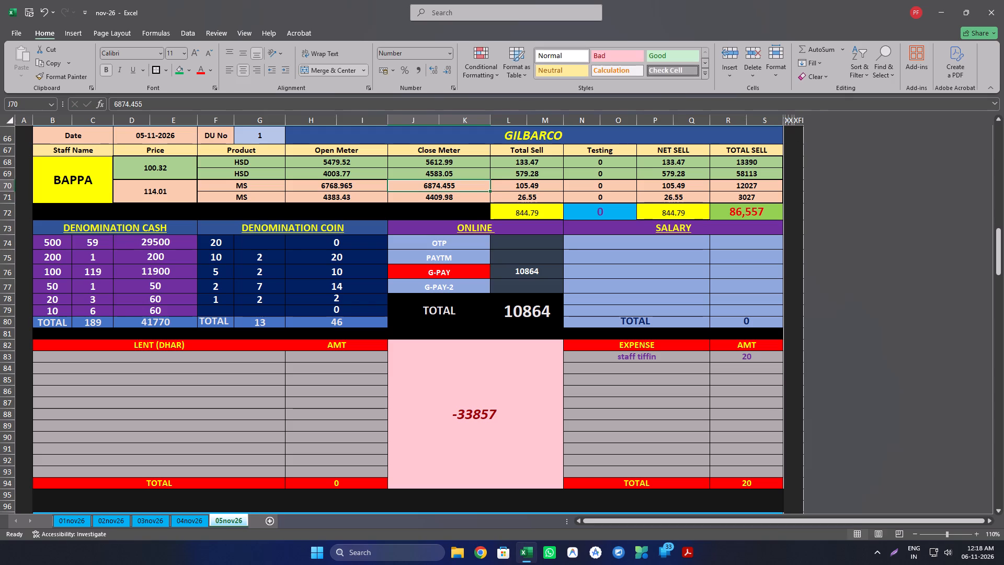
{"action": "key", "text": "Return"}
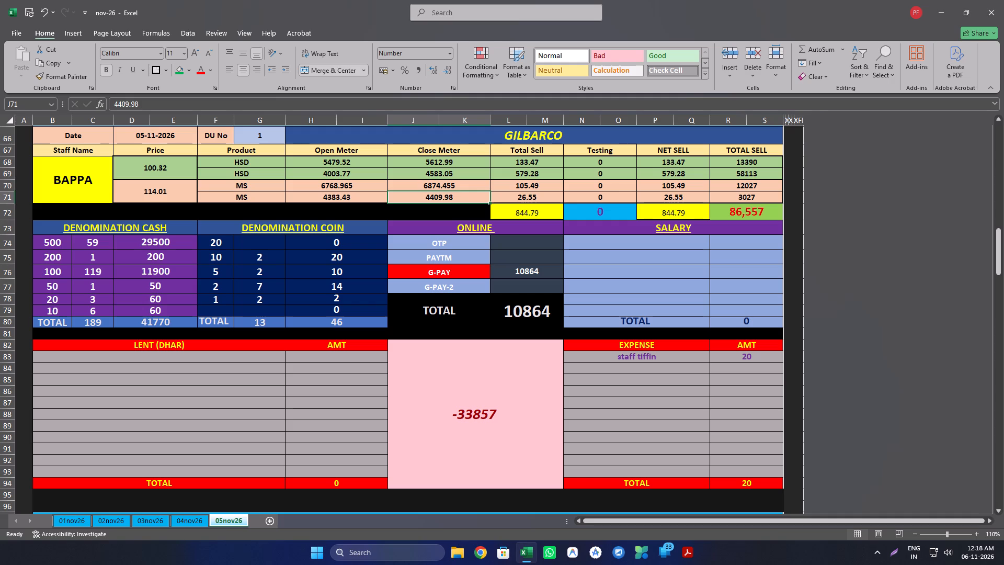
{"action": "type", "text": "4409"}
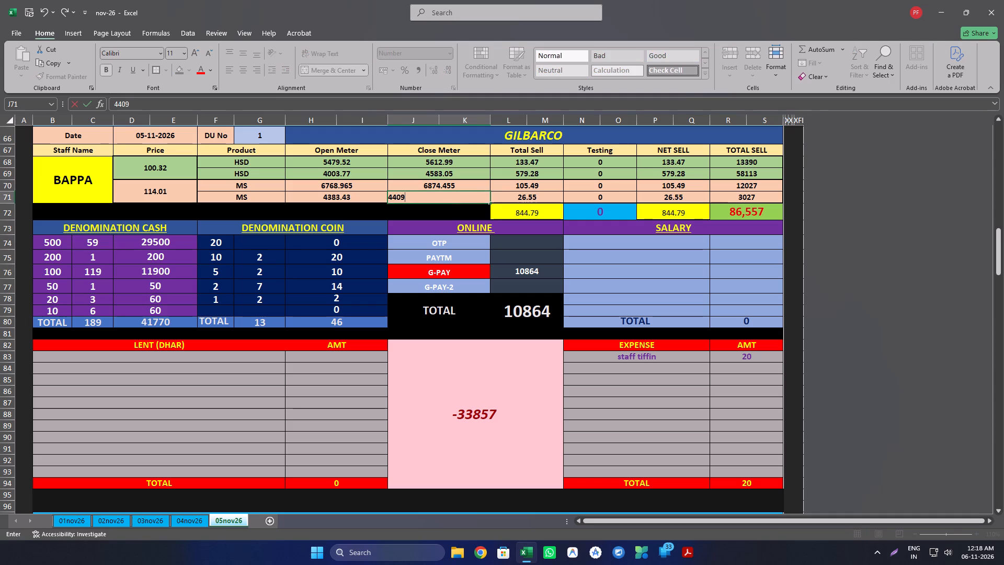
{"action": "type", "text": ".98"}
{"action": "key", "text": "Return"}
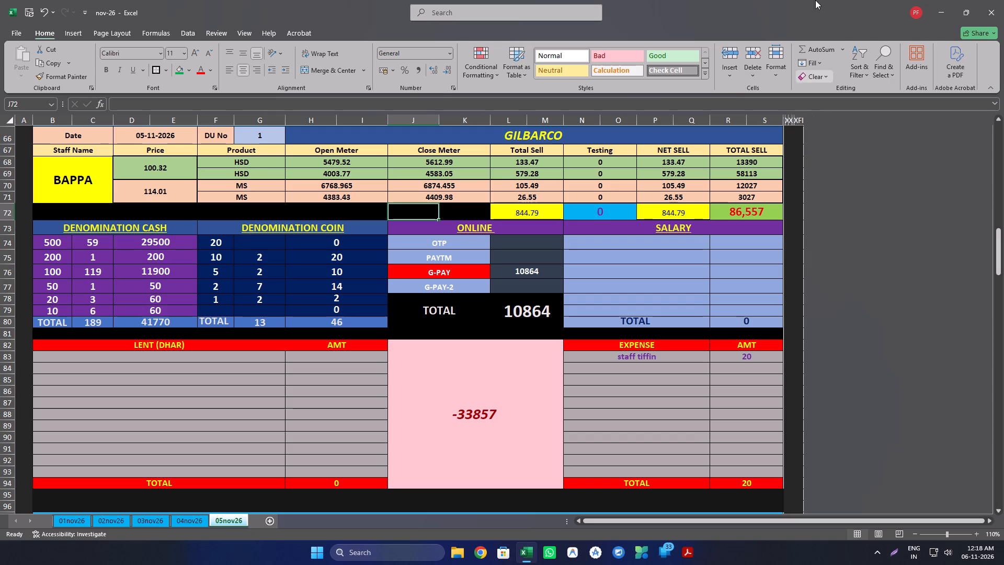
Show three decimal places in both HSD close meter readings and the second MS close meter reading.
{"action": "left_click", "coordinate": [448, 161]}
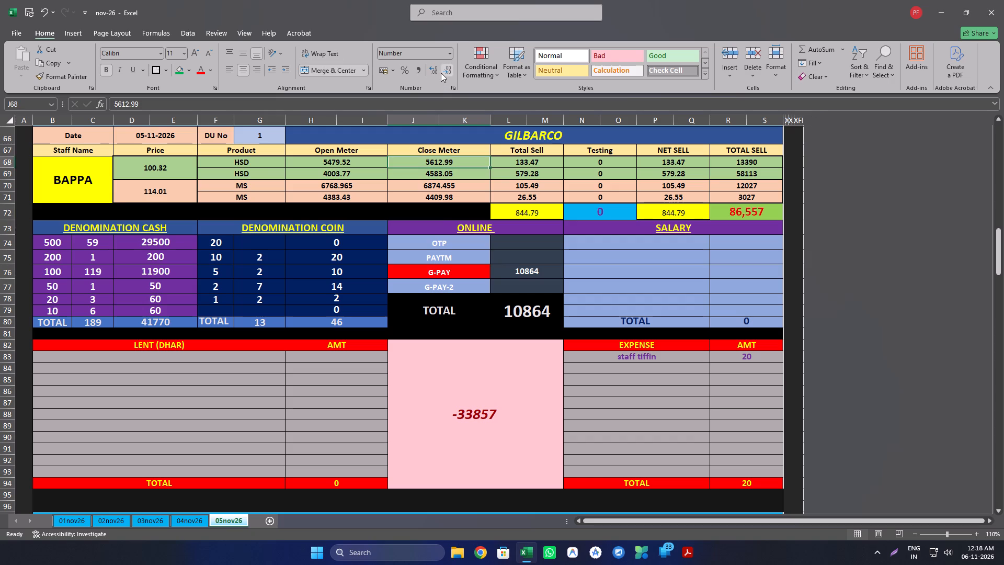
{"action": "left_click", "coordinate": [434, 73]}
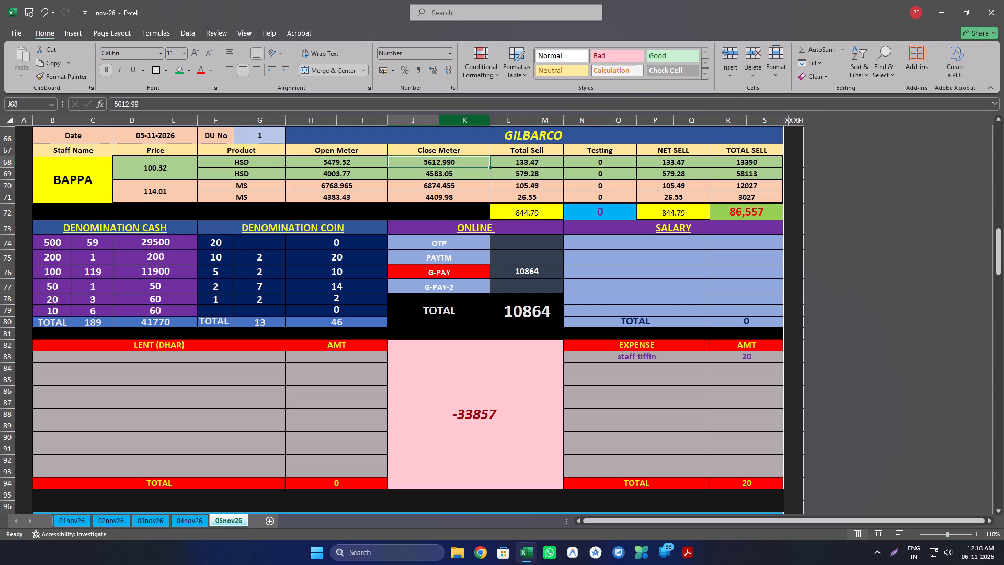
{"action": "left_click", "coordinate": [448, 172]}
{"action": "left_click", "coordinate": [431, 70]}
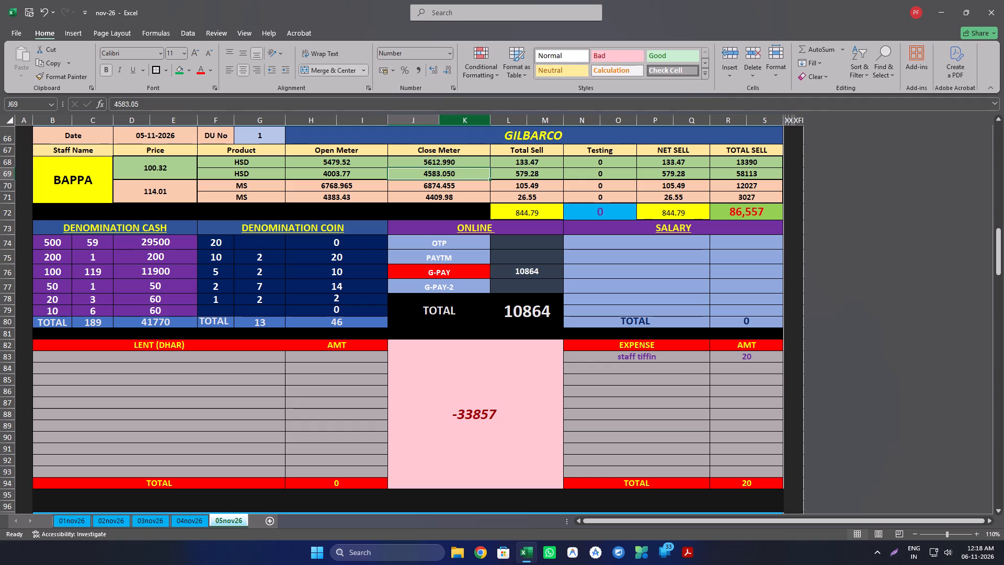
{"action": "left_click", "coordinate": [460, 198]}
{"action": "left_click", "coordinate": [433, 73]}
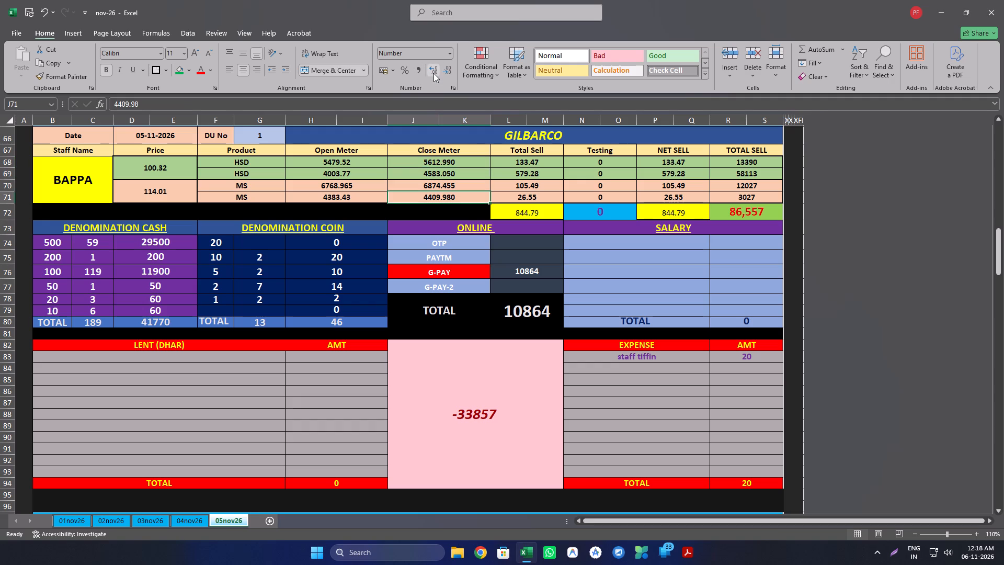
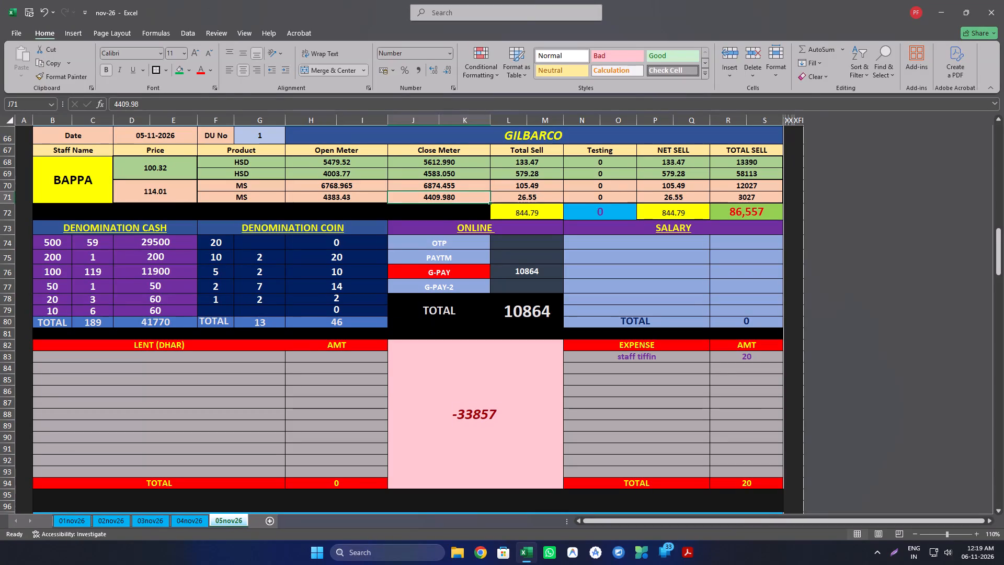
Set the count of 500 notes in the second Gilbarco section's DENOMINATION CASH table to the sum =64+59.
{"action": "double_click", "coordinate": [85, 238]}
{"action": "key", "text": "Left"}
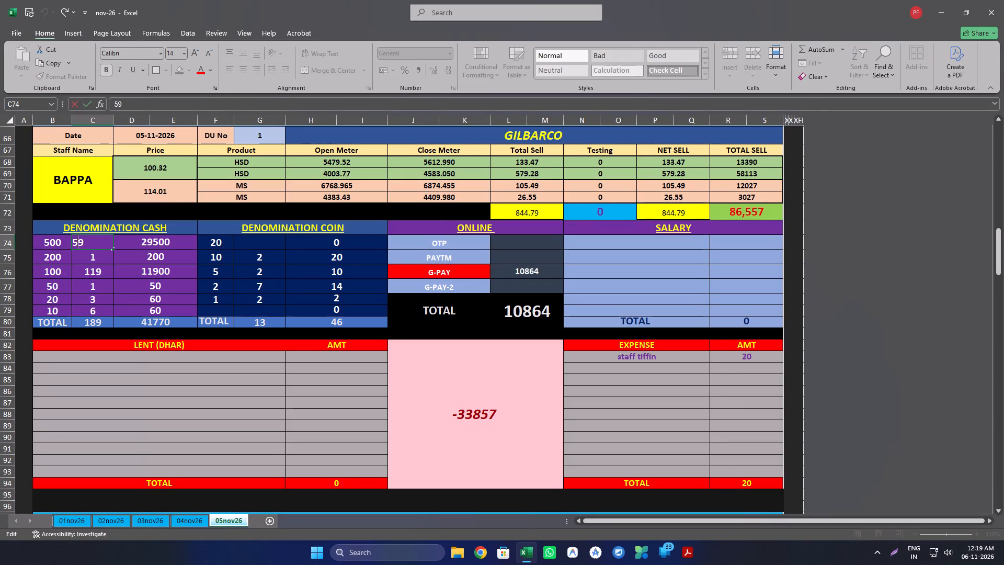
{"action": "key", "text": "Left"}
{"action": "key", "text": "equal"}
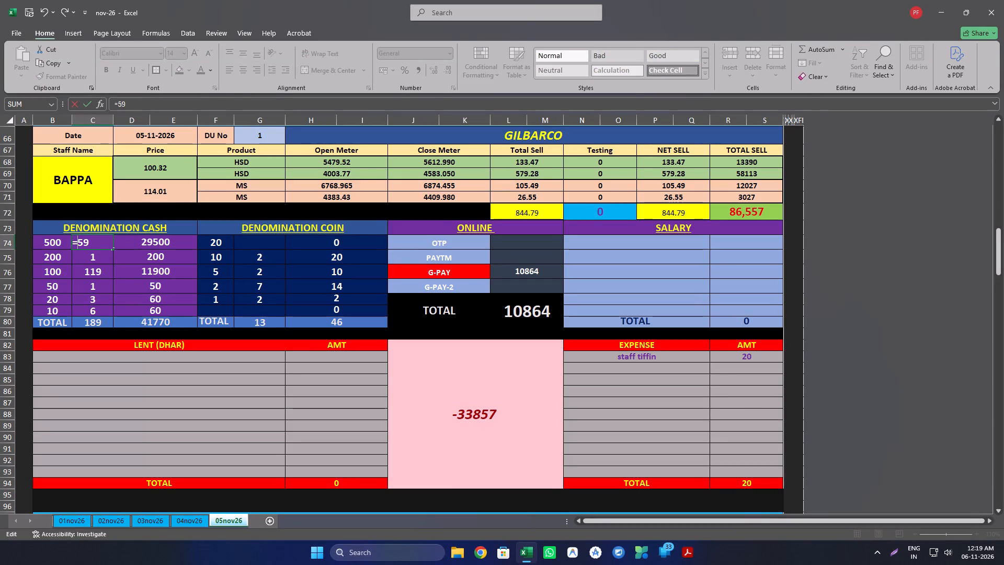
{"action": "type", "text": "64+"}
{"action": "key", "text": "Return"}
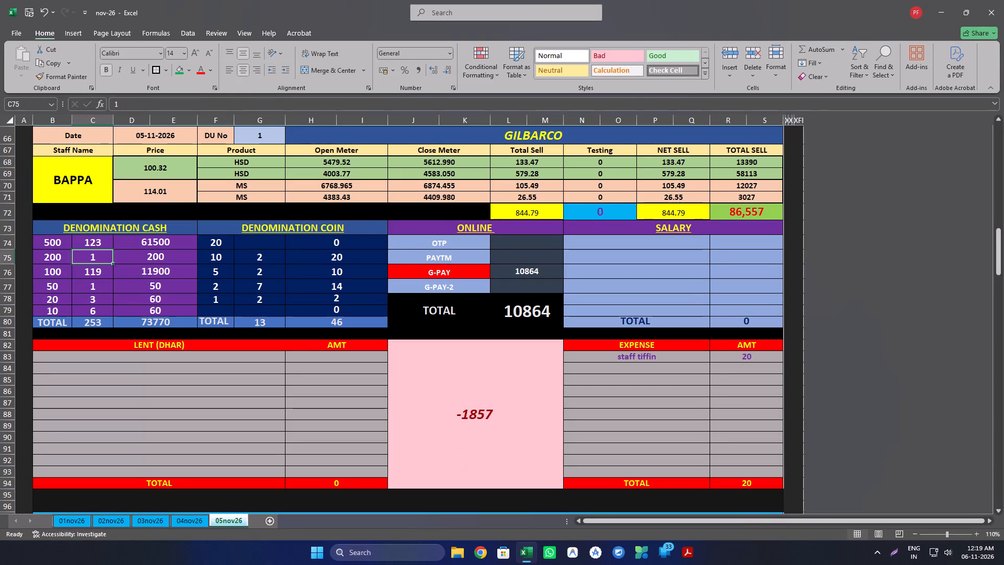
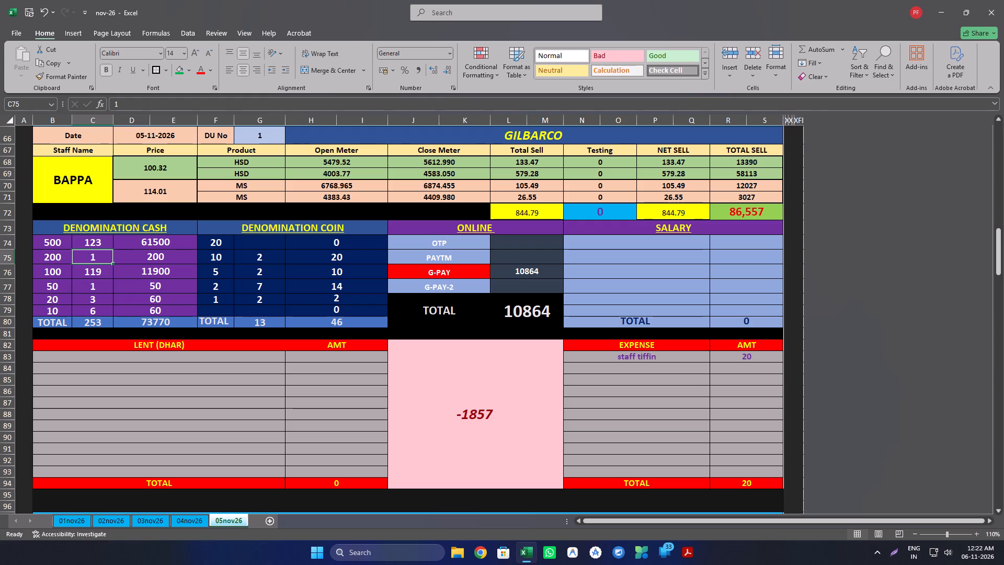
Set the count of 100 notes in the second Gilbarco section's DENOMINATION CASH table to the sum =14+119.
{"action": "key", "text": "Return"}
{"action": "key", "text": "Return"}
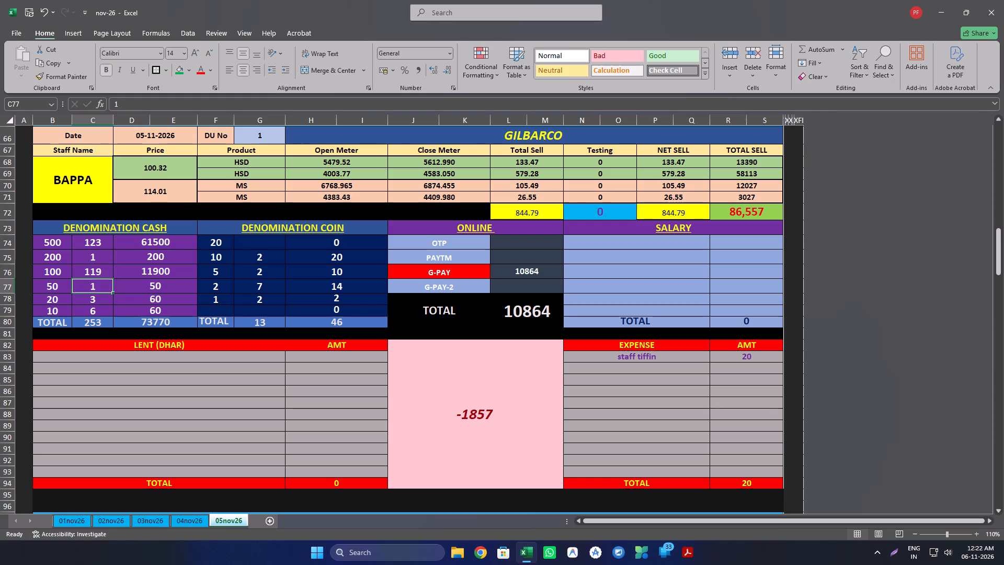
{"action": "key", "text": "Up"}
{"action": "key", "text": "F2"}
{"action": "key", "text": "Left"}
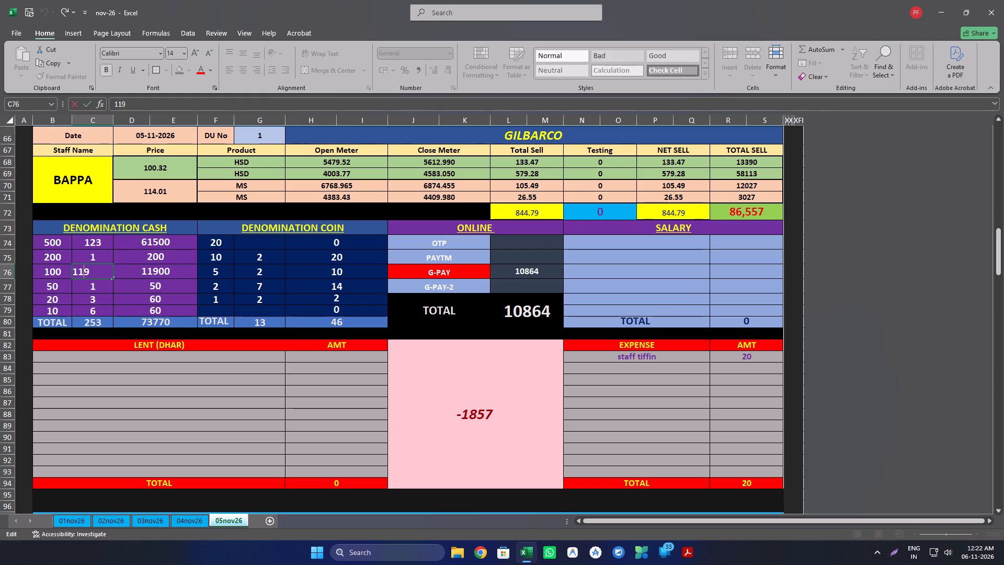
{"action": "key", "text": "Left"}
{"action": "key", "text": "Left"}
{"action": "key", "text": "equal"}
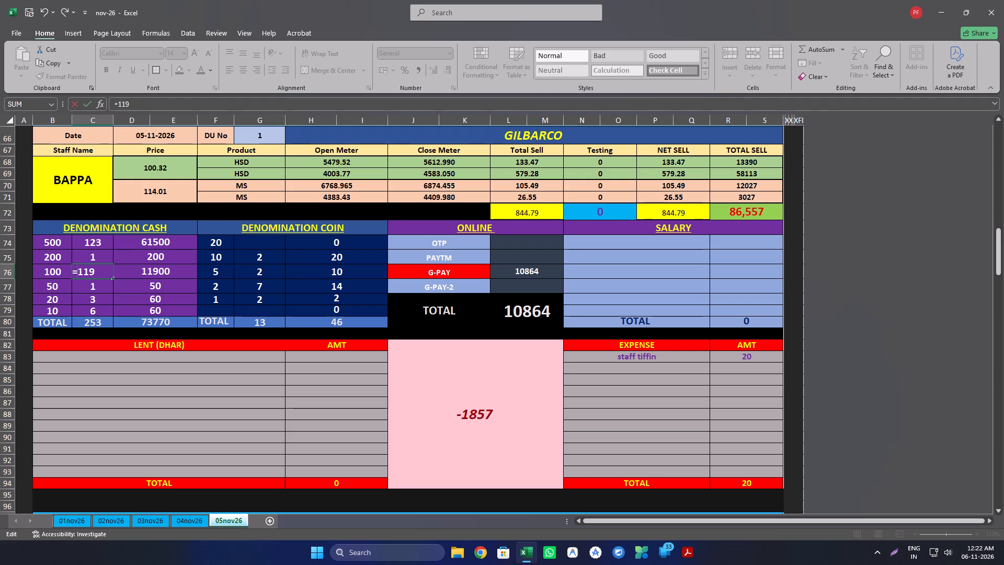
{"action": "type", "text": "14+"}
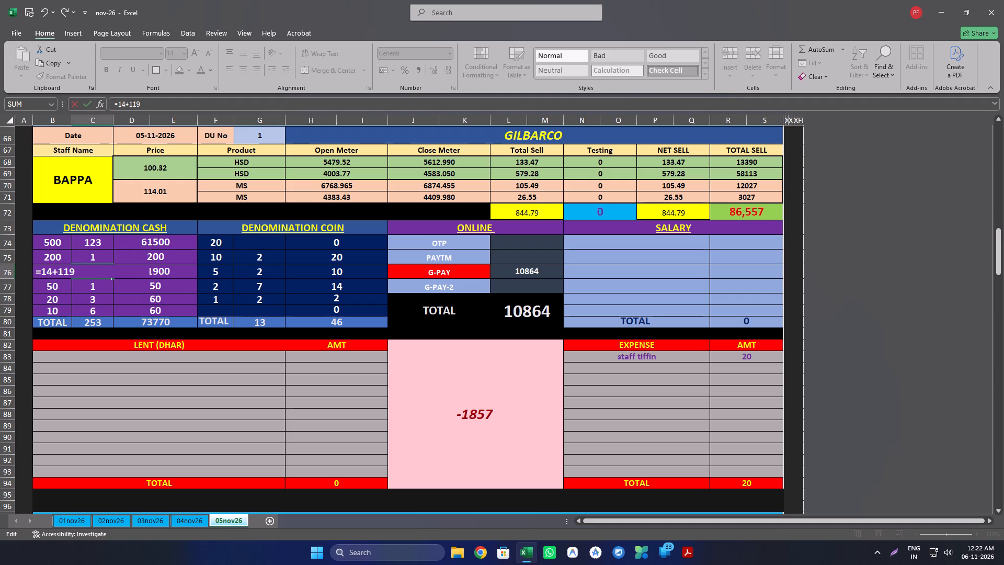
{"action": "key", "text": "Return"}
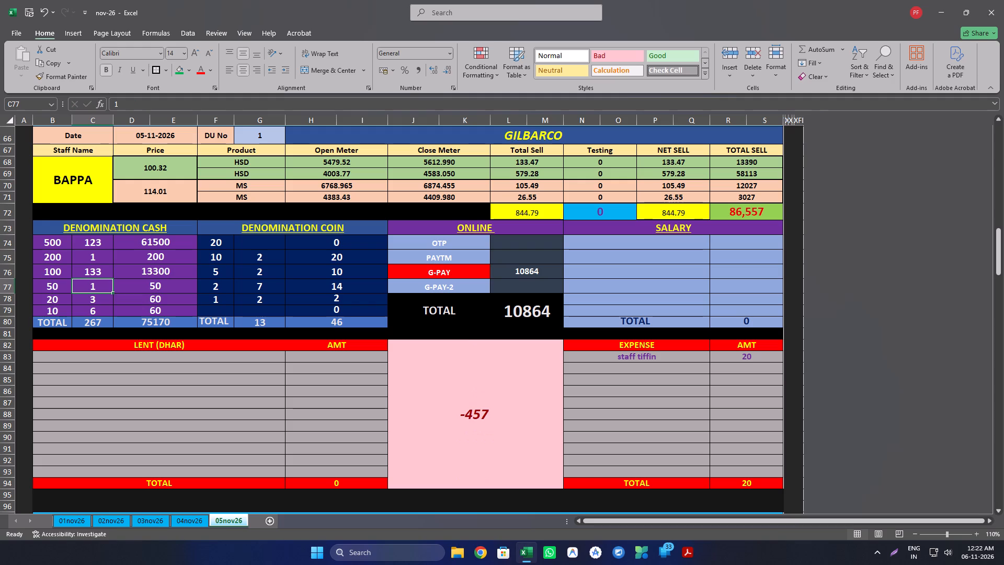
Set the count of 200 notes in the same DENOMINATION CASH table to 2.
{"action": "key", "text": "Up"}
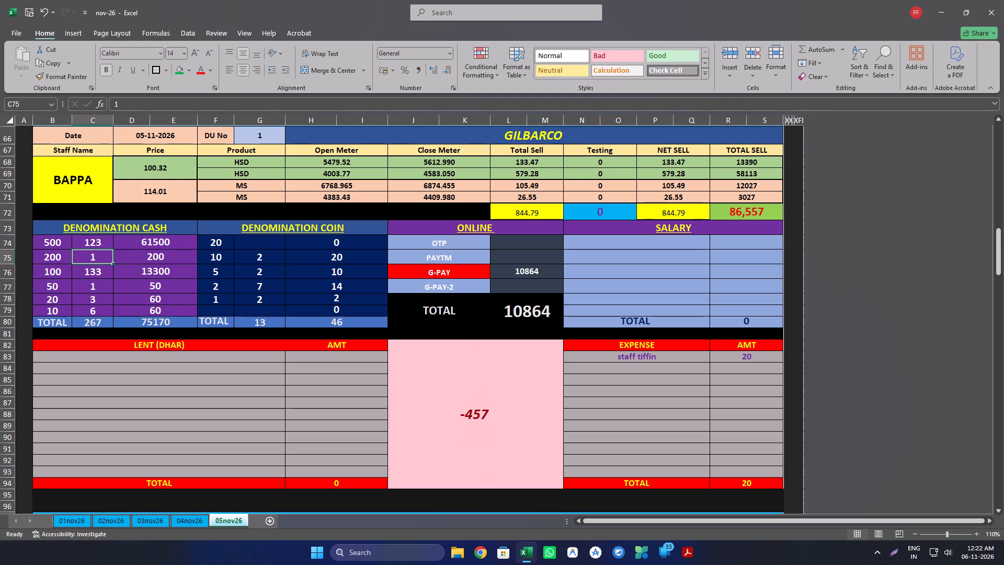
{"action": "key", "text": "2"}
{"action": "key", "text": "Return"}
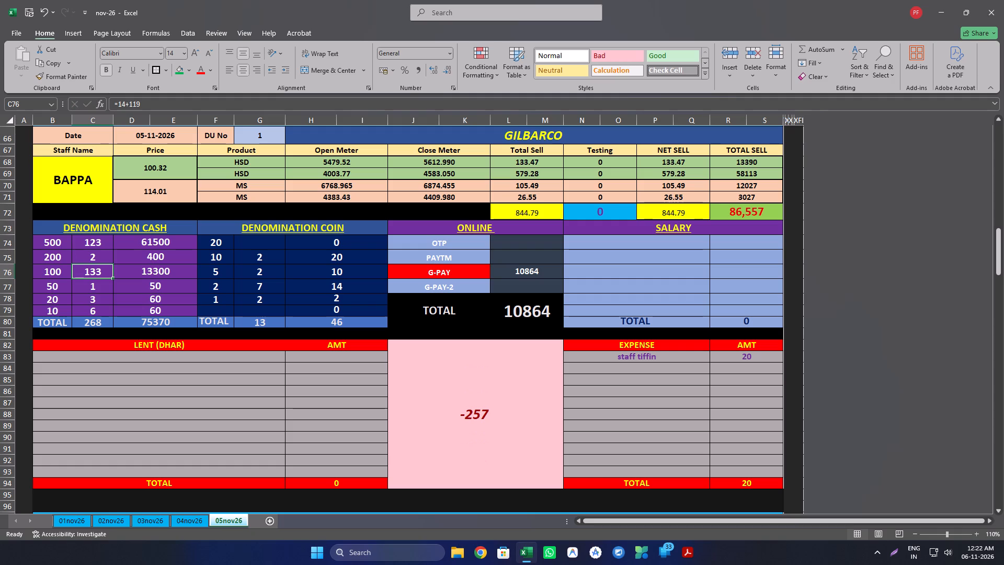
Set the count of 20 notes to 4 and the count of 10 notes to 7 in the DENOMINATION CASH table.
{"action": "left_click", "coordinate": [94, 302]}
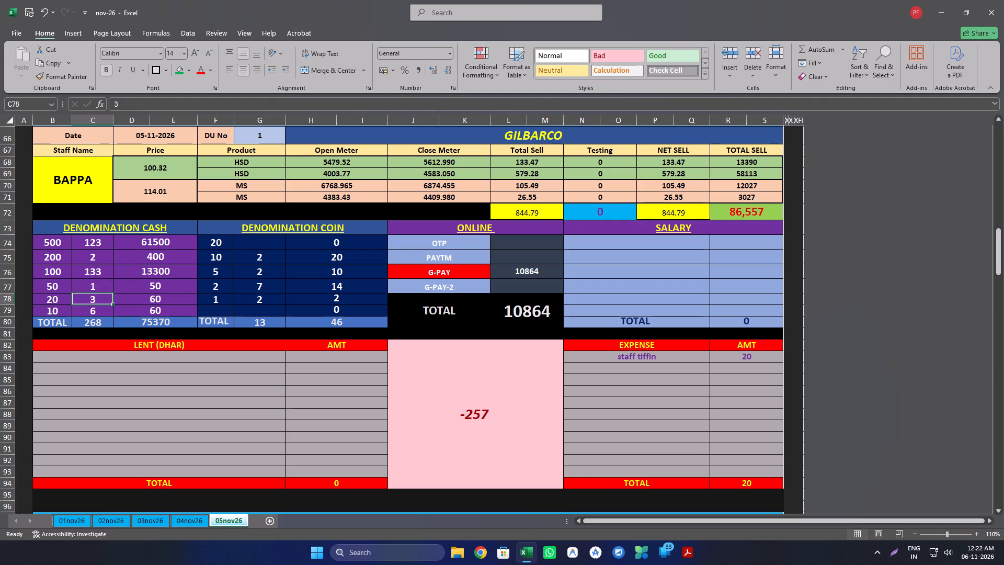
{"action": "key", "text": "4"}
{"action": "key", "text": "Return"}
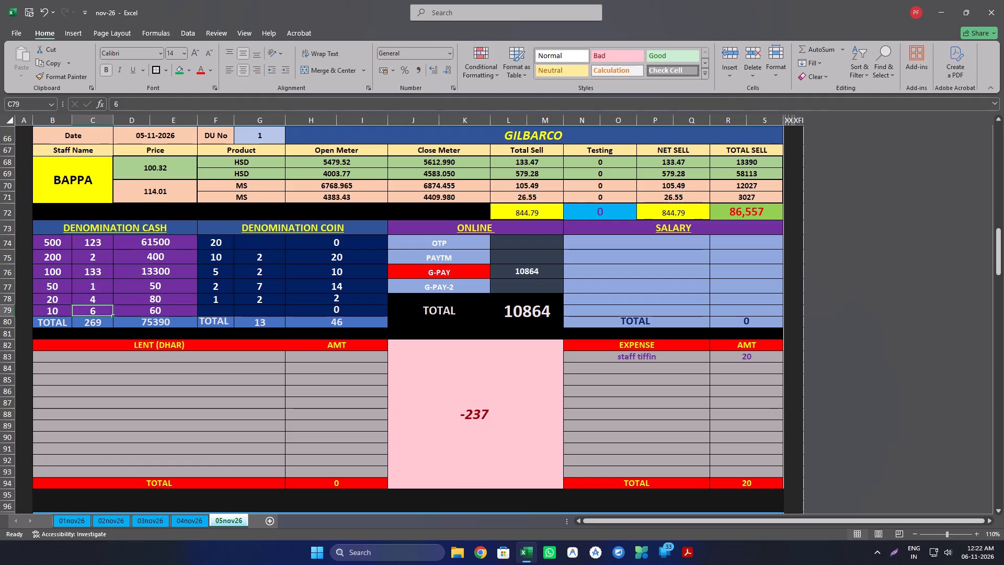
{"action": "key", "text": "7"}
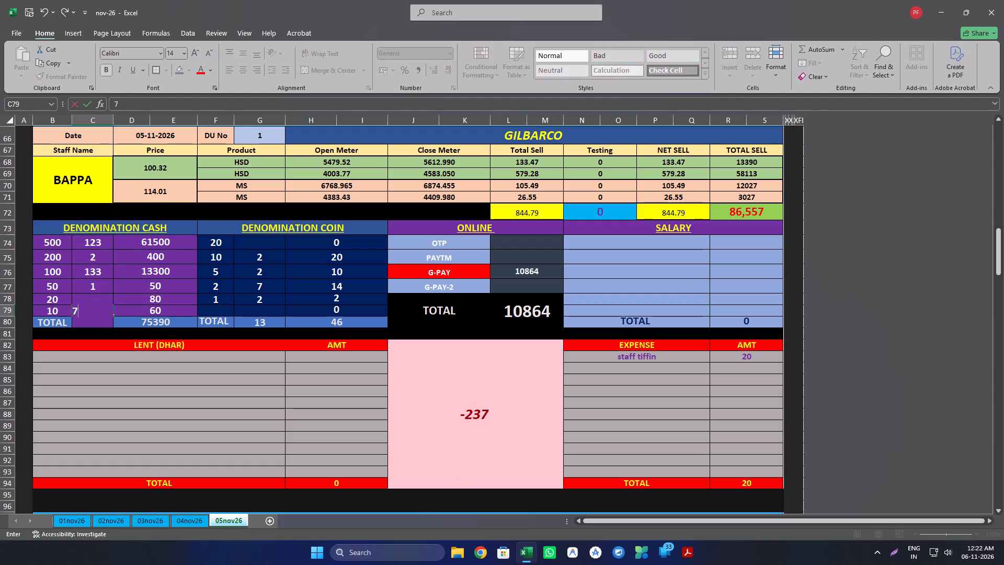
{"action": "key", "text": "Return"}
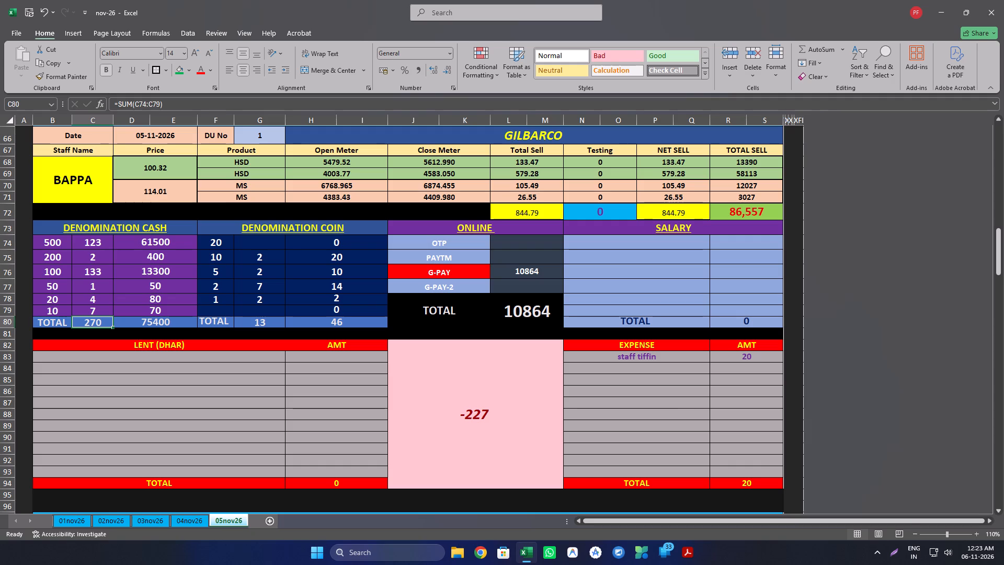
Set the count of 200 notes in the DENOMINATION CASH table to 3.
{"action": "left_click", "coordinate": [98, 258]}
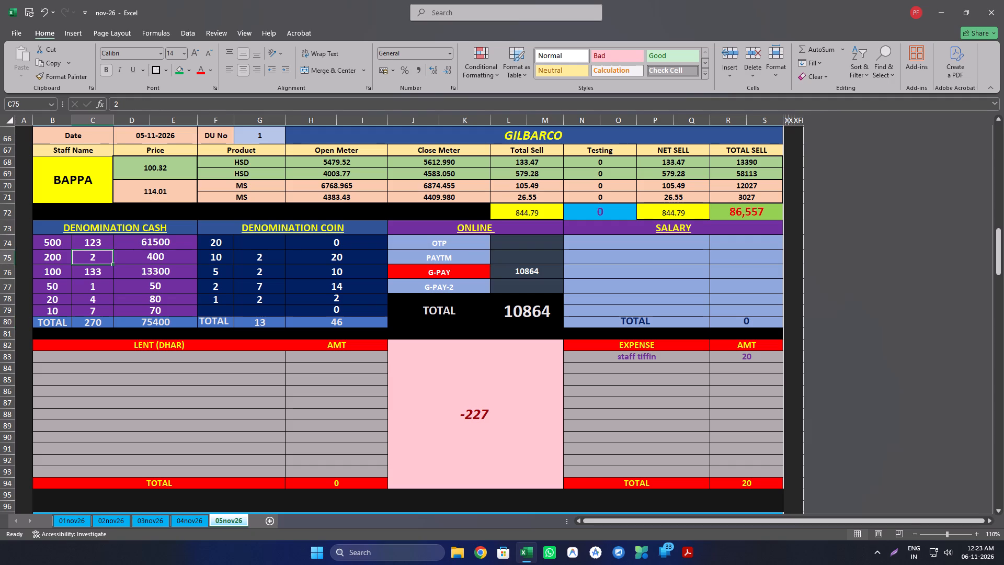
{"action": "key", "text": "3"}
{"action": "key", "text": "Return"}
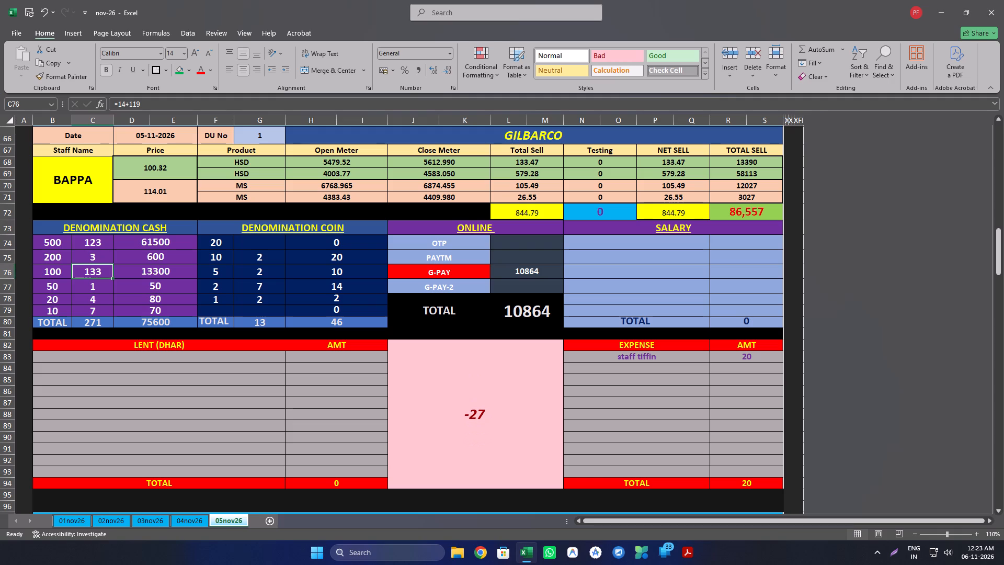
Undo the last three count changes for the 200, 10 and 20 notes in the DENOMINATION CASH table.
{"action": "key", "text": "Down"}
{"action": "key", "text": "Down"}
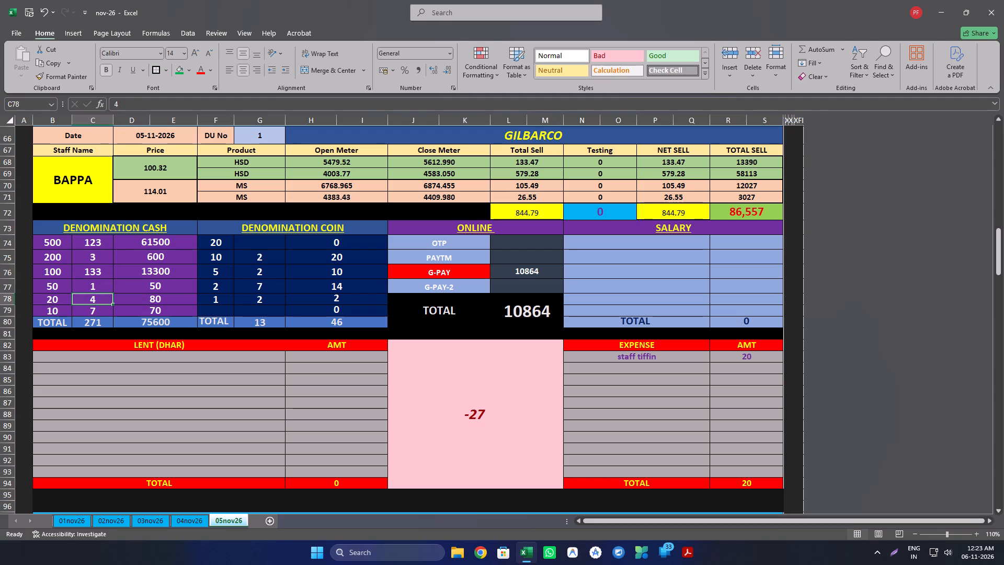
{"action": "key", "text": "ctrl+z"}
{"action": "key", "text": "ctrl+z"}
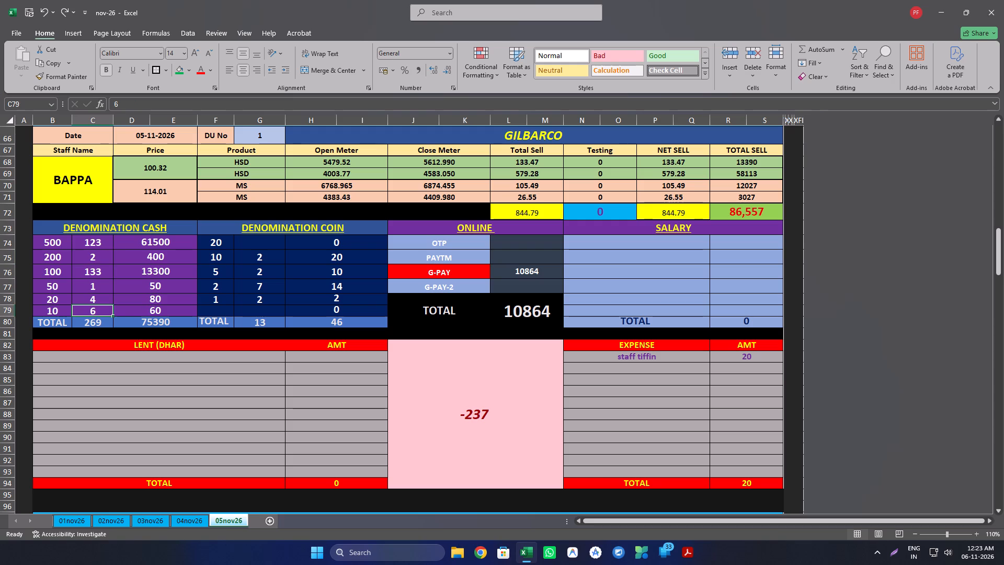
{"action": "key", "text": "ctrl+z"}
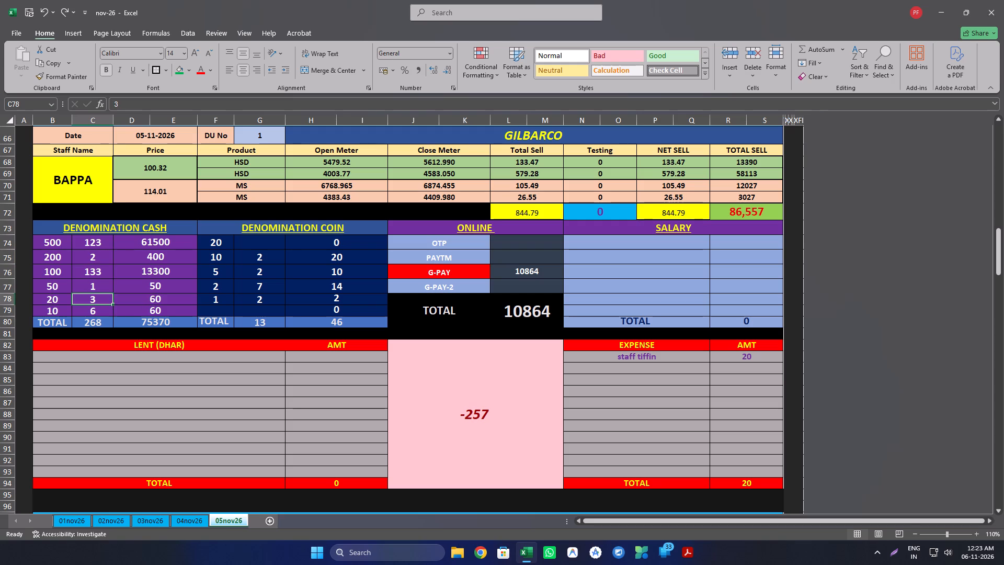
Set the count of 20 notes to 5 and the count of 200 notes to 3 in the second Gilbarco section's DENOMINATION CASH table.
{"action": "key", "text": "5"}
{"action": "key", "text": "Return"}
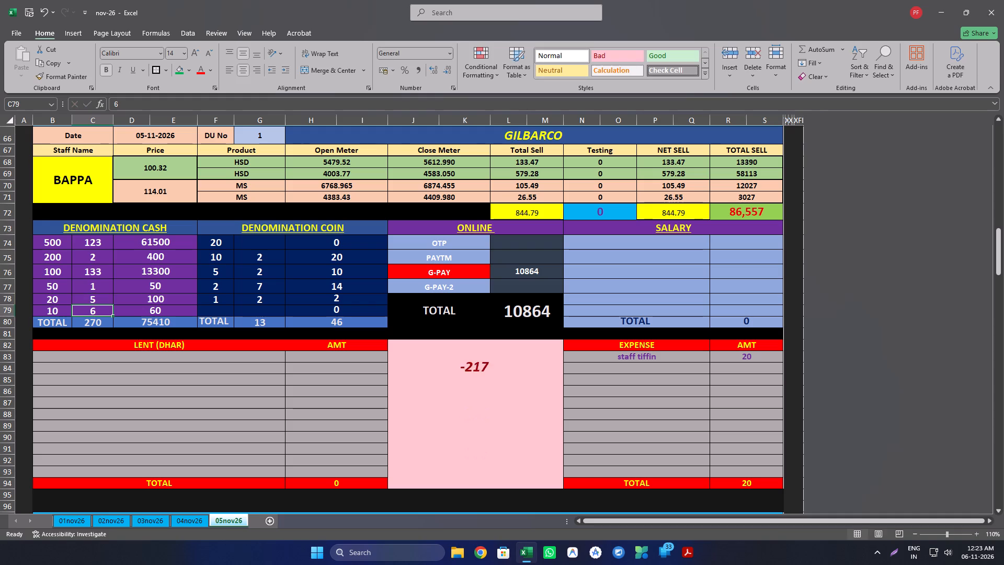
{"action": "key", "text": "Up"}
{"action": "key", "text": "Up"}
{"action": "key", "text": "Up"}
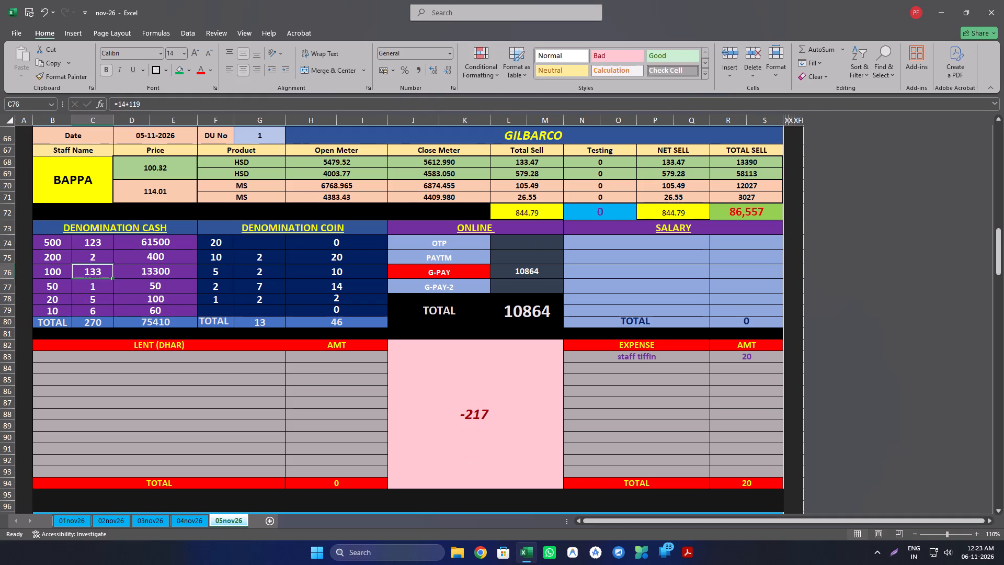
{"action": "key", "text": "Up"}
{"action": "key", "text": "3"}
{"action": "key", "text": "Return"}
Set the count of 10 notes in the second Gilbarco section's DENOMINATION CASH table to 7.
{"action": "key", "text": "Down"}
{"action": "key", "text": "Down"}
{"action": "key", "text": "Down"}
{"action": "key", "text": "7"}
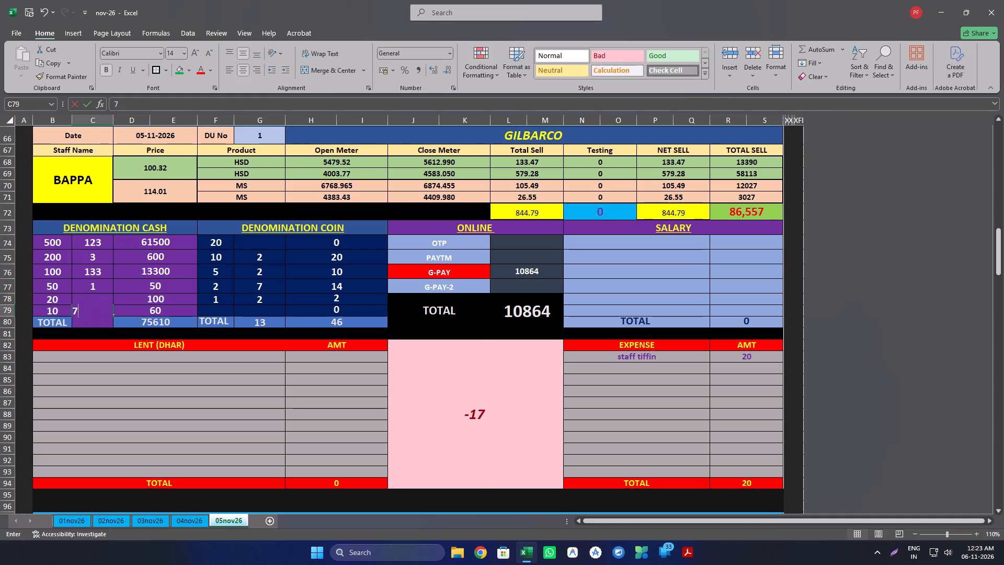
{"action": "key", "text": "Return"}
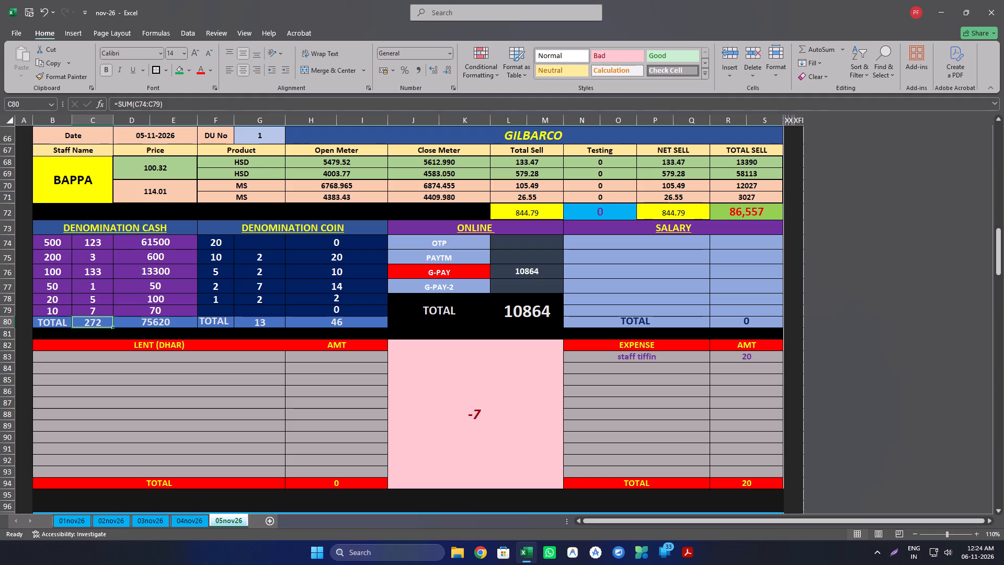
Check the 05-11-2026 daily summary below the shift sections and save the nov-26 workbook.
{"action": "scroll", "coordinate": [412, 240], "scroll_direction": "down", "scroll_amount": 20}
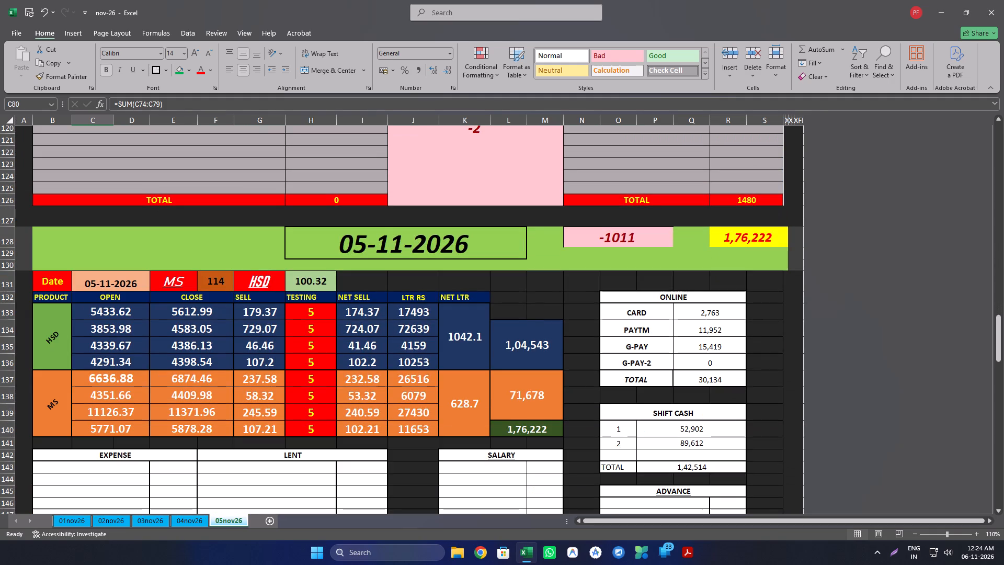
{"action": "scroll", "coordinate": [416, 237], "scroll_direction": "up", "scroll_amount": 2}
{"action": "left_click", "coordinate": [29, 8]}
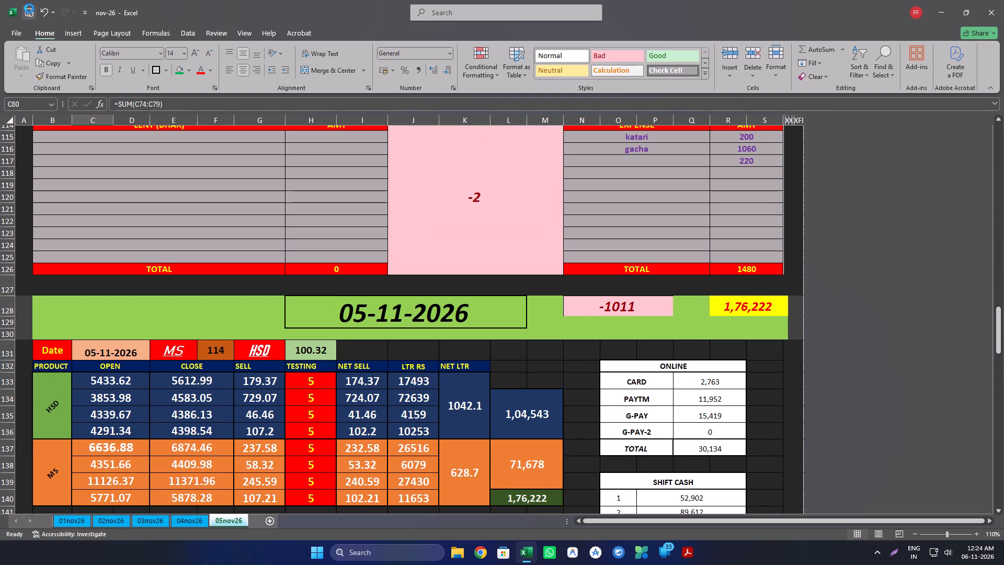
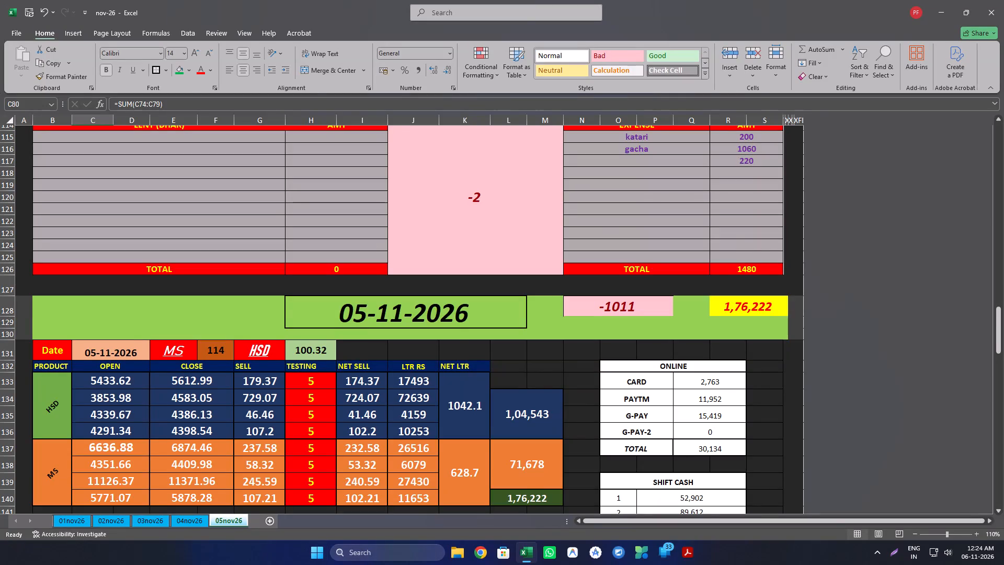
Examine the 05-11-2026 daily summary, its EXPENSE table, and the first Gilbarco and Tokheim shift sections for the source of the cash difference.
{"action": "scroll", "coordinate": [356, 366], "scroll_direction": "down", "scroll_amount": 5}
{"action": "scroll", "coordinate": [353, 374], "scroll_direction": "up", "scroll_amount": 1}
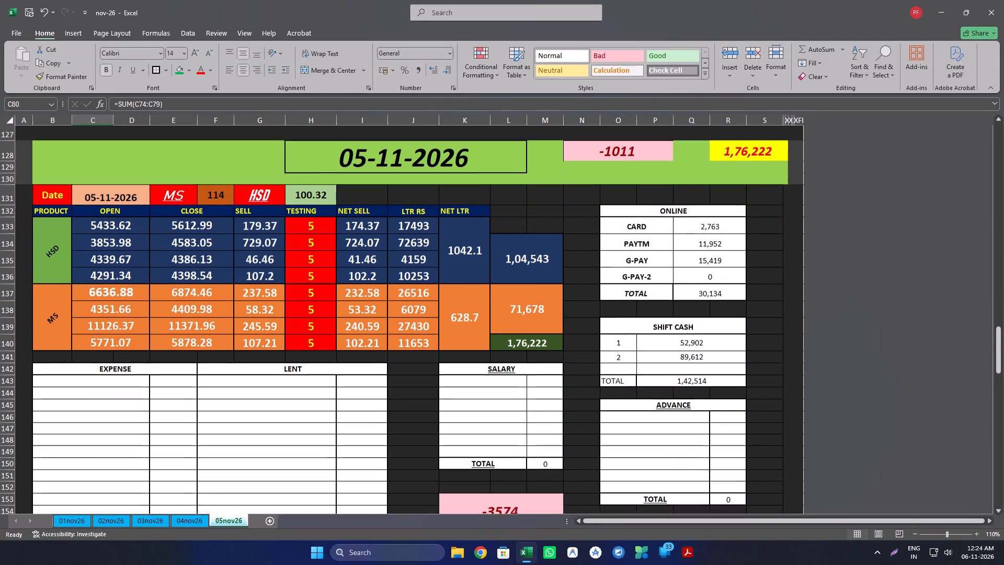
{"action": "scroll", "coordinate": [353, 374], "scroll_direction": "down", "scroll_amount": 3}
{"action": "left_click", "coordinate": [186, 296]}
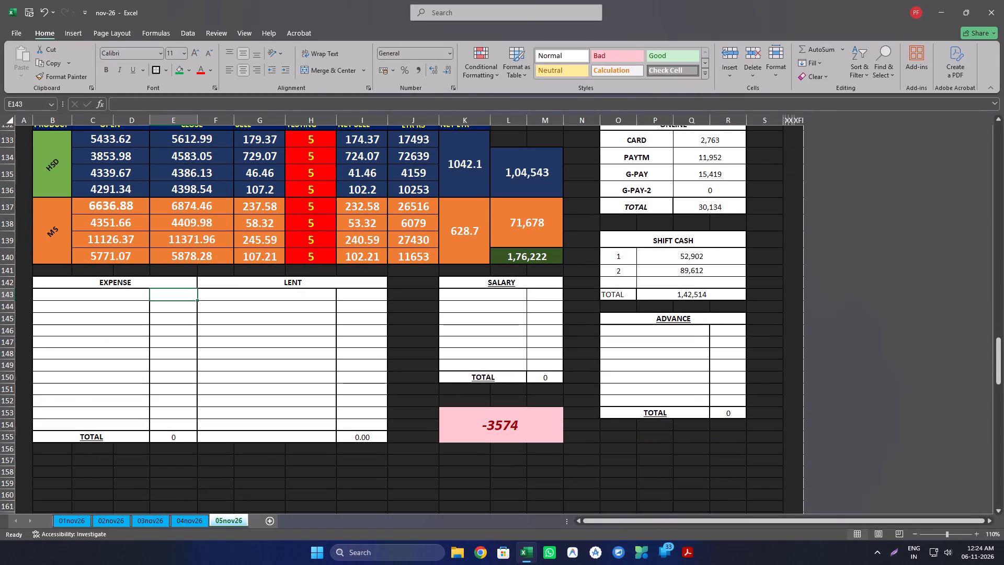
{"action": "scroll", "coordinate": [387, 204], "scroll_direction": "up", "scroll_amount": 20}
{"action": "scroll", "coordinate": [387, 204], "scroll_direction": "up", "scroll_amount": 20}
{"action": "scroll", "coordinate": [387, 204], "scroll_direction": "up", "scroll_amount": 8}
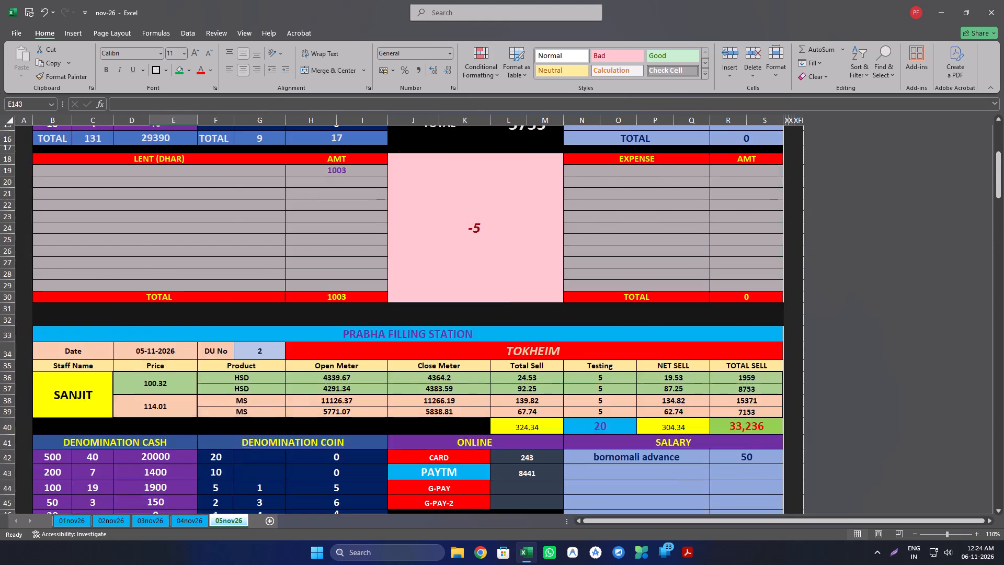
{"action": "scroll", "coordinate": [391, 211], "scroll_direction": "up", "scroll_amount": 9}
{"action": "scroll", "coordinate": [391, 212], "scroll_direction": "down", "scroll_amount": 1}
{"action": "scroll", "coordinate": [391, 212], "scroll_direction": "up", "scroll_amount": 7}
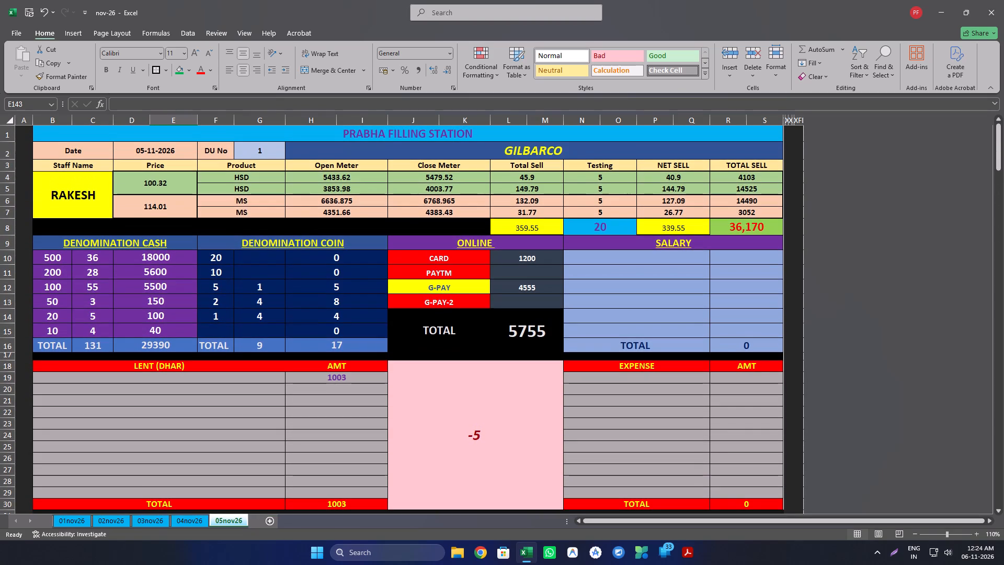
{"action": "scroll", "coordinate": [391, 212], "scroll_direction": "down", "scroll_amount": 7}
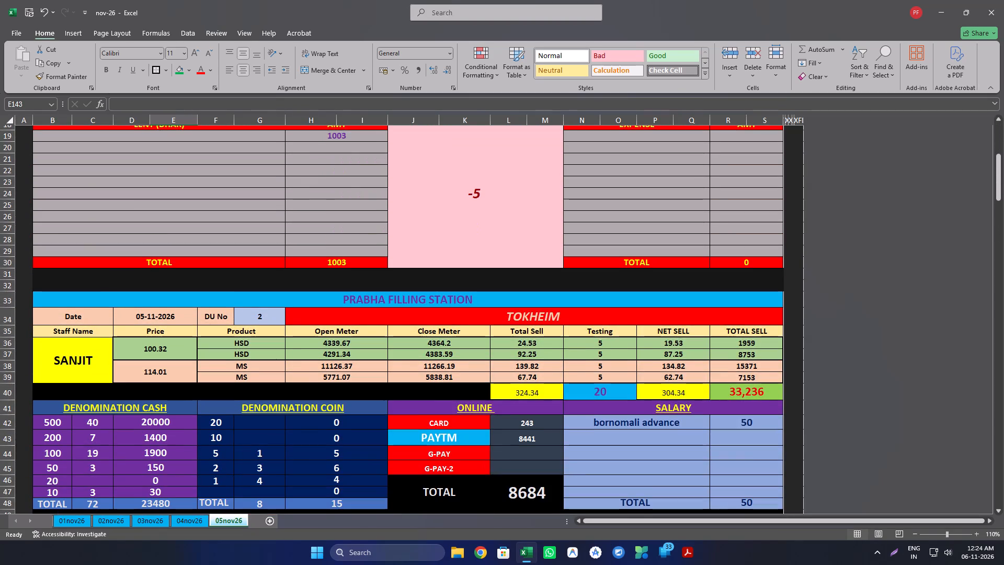
{"action": "scroll", "coordinate": [391, 213], "scroll_direction": "down", "scroll_amount": 4}
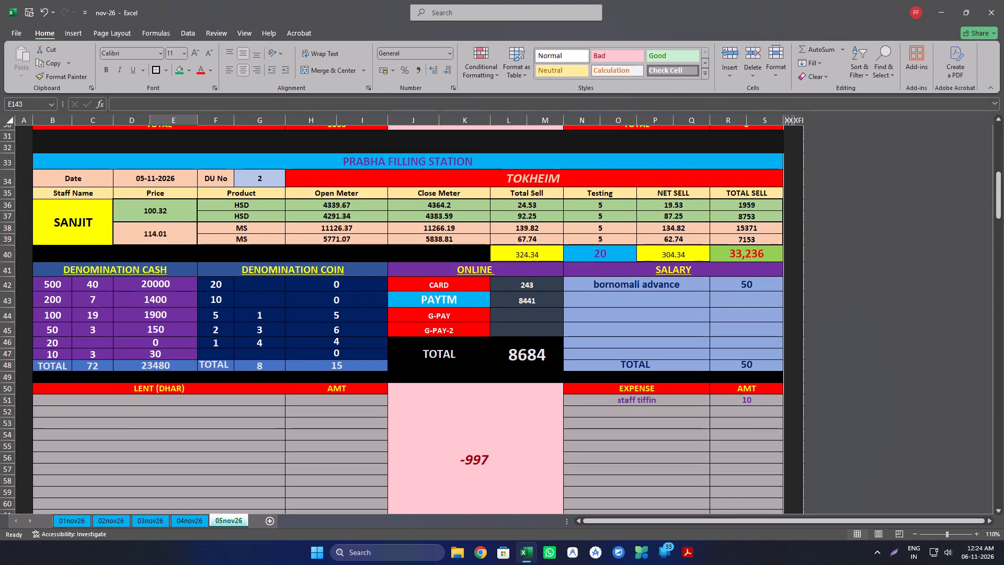
{"action": "scroll", "coordinate": [391, 213], "scroll_direction": "down", "scroll_amount": 3}
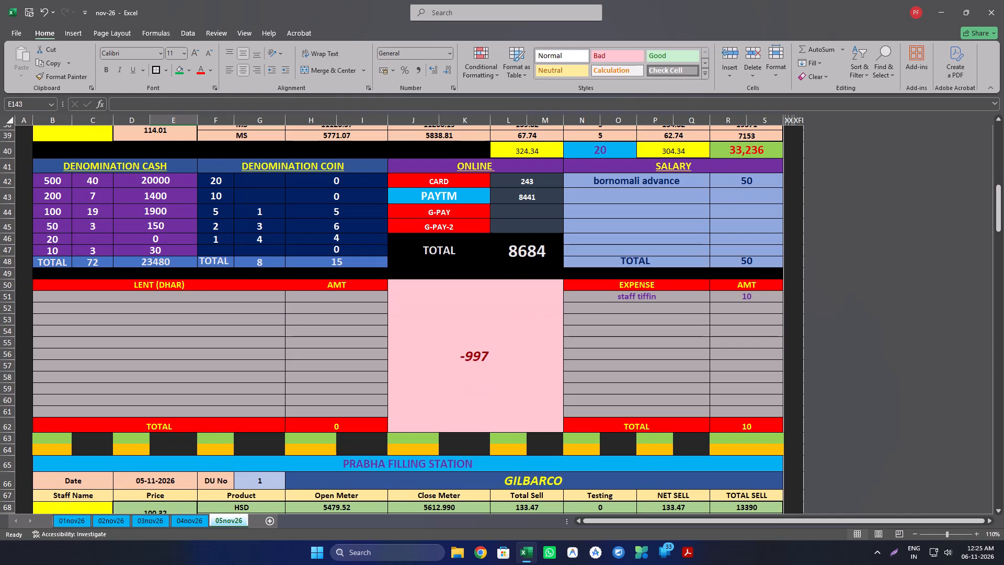
Select the staff tiffin amount in the first Tokheim section's EXPENSE table.
{"action": "scroll", "coordinate": [391, 213], "scroll_direction": "up", "scroll_amount": 2}
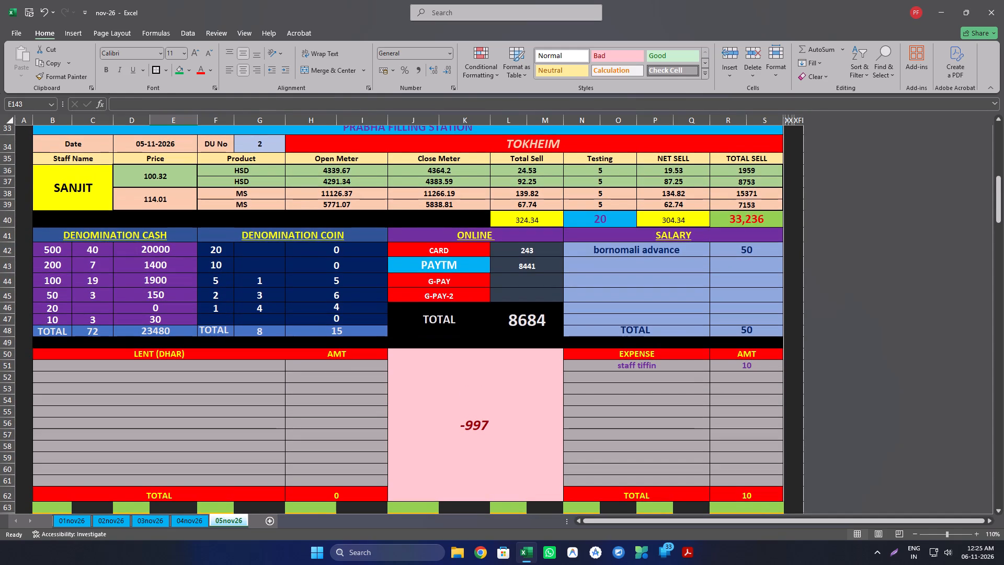
{"action": "left_click", "coordinate": [736, 367]}
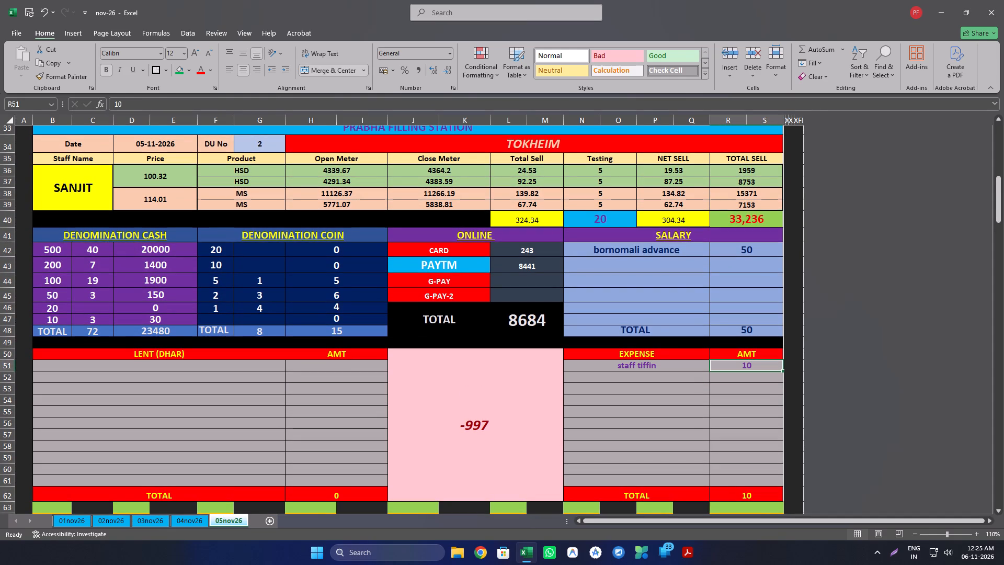
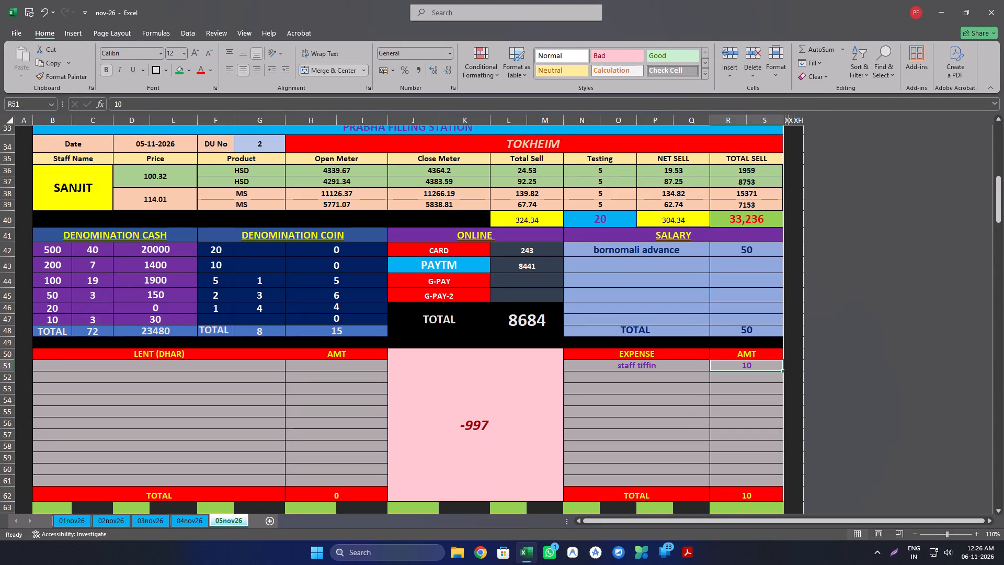
Examine the second Gilbarco and second Tokheim shift sections, including their cash, online and EXPENSE entries, down to the daily summary.
{"action": "scroll", "coordinate": [453, 336], "scroll_direction": "down", "scroll_amount": 12}
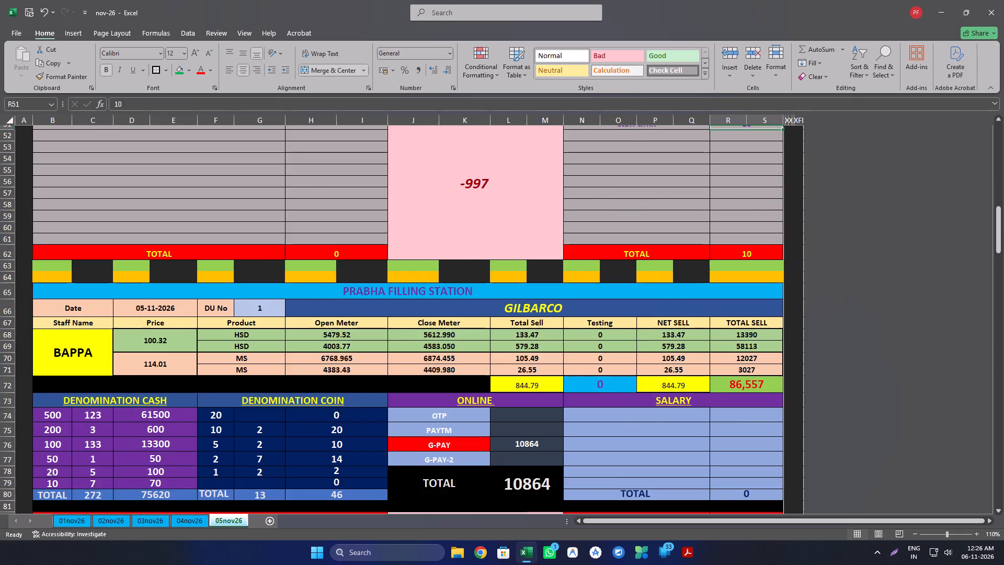
{"action": "scroll", "coordinate": [454, 335], "scroll_direction": "down", "scroll_amount": 5}
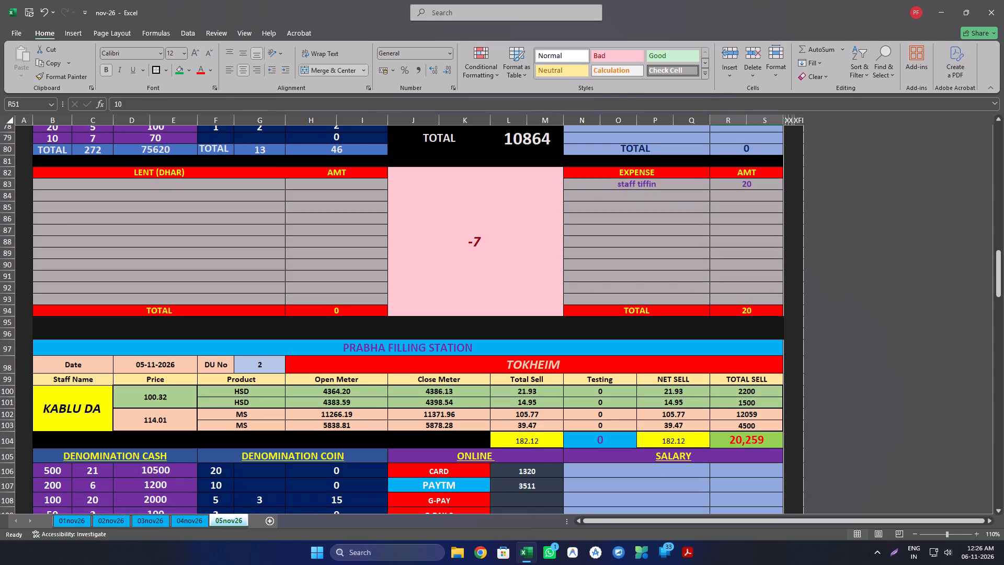
{"action": "scroll", "coordinate": [454, 335], "scroll_direction": "up", "scroll_amount": 5}
{"action": "scroll", "coordinate": [454, 335], "scroll_direction": "down", "scroll_amount": 2}
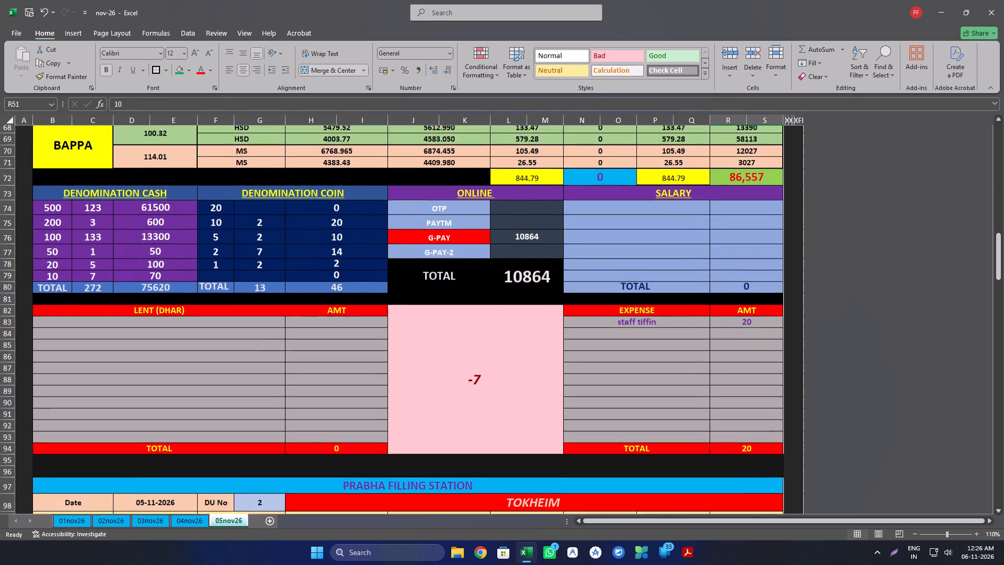
{"action": "scroll", "coordinate": [454, 335], "scroll_direction": "down", "scroll_amount": 13}
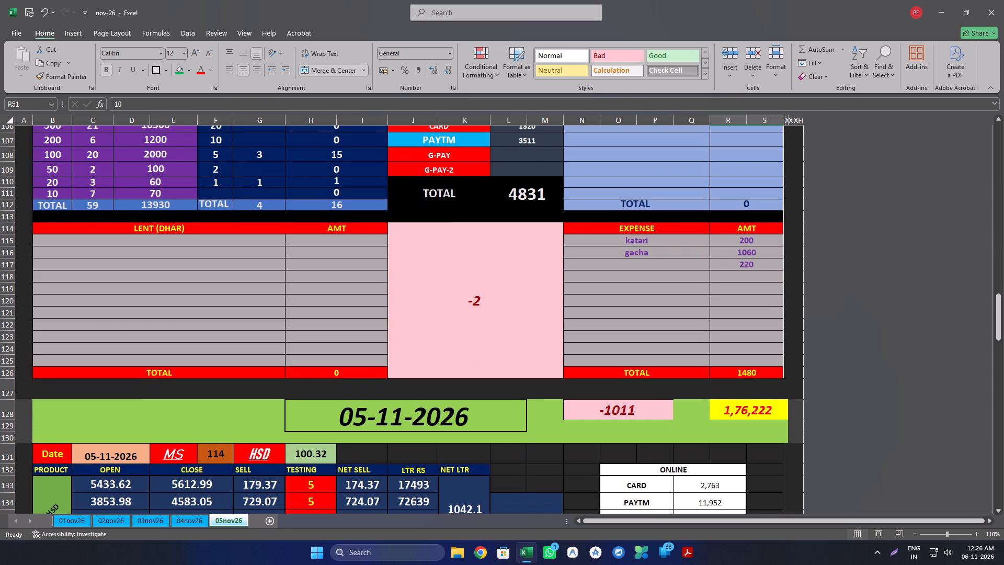
Label the unnamed 220 entry in the second Tokheim section's EXPENSE table as "kablu da advance".
{"action": "scroll", "coordinate": [455, 335], "scroll_direction": "up", "scroll_amount": 3}
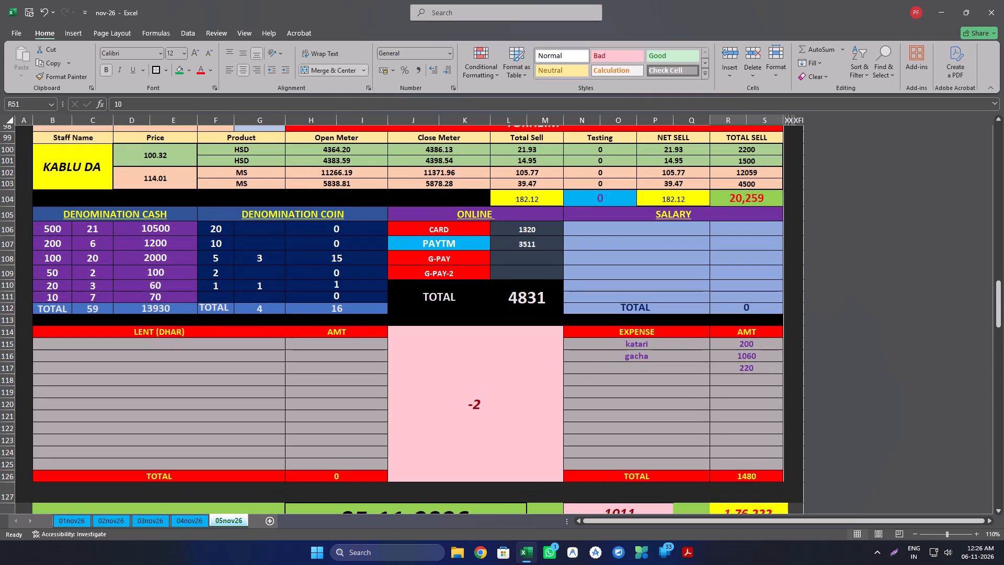
{"action": "scroll", "coordinate": [455, 335], "scroll_direction": "up", "scroll_amount": 1}
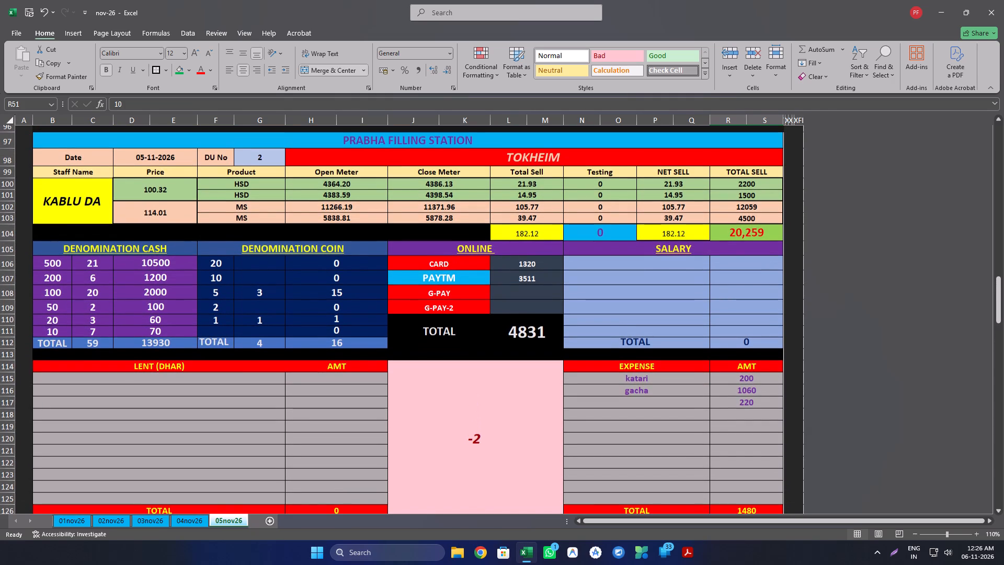
{"action": "left_click", "coordinate": [621, 403]}
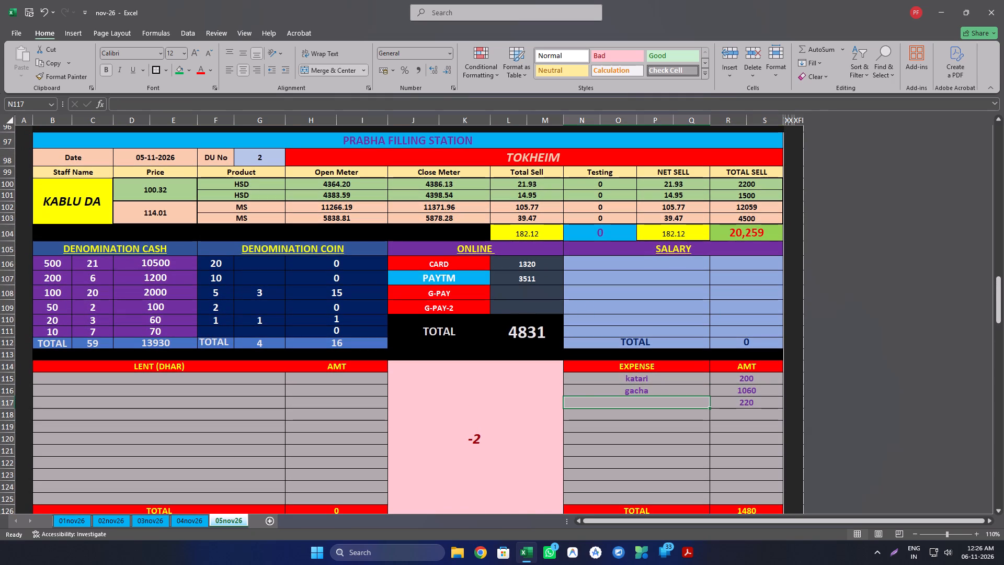
{"action": "type", "text": "kablu"}
{"action": "key", "text": "space"}
{"action": "type", "text": "da"}
{"action": "key", "text": "space"}
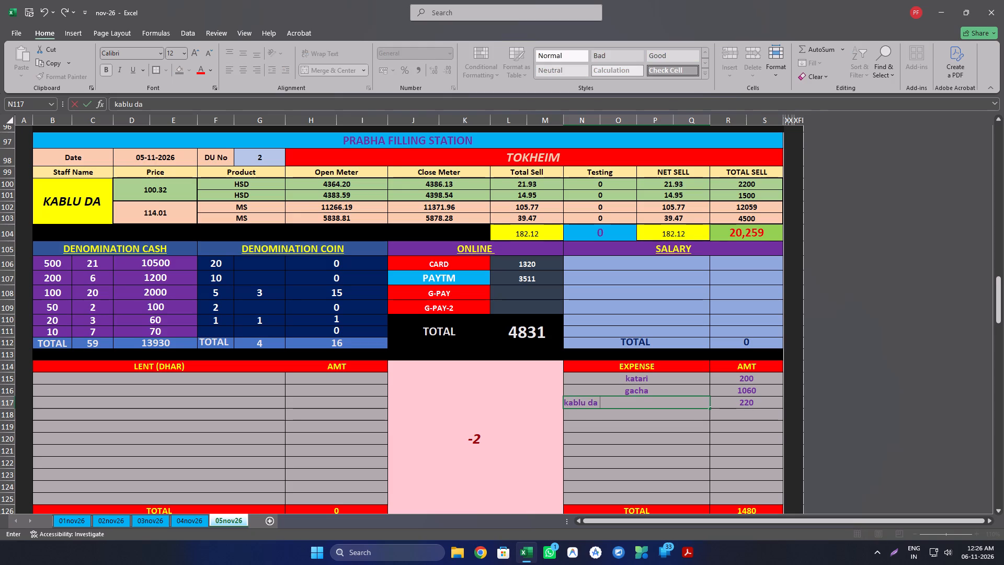
{"action": "type", "text": "ad"}
{"action": "type", "text": "va"}
{"action": "type", "text": "nce"}
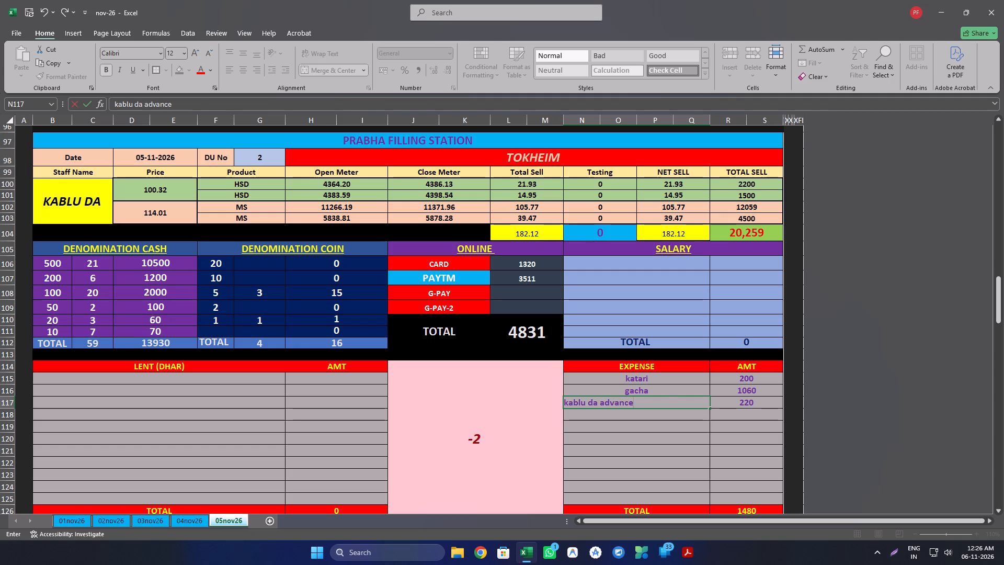
{"action": "key", "text": "Return"}
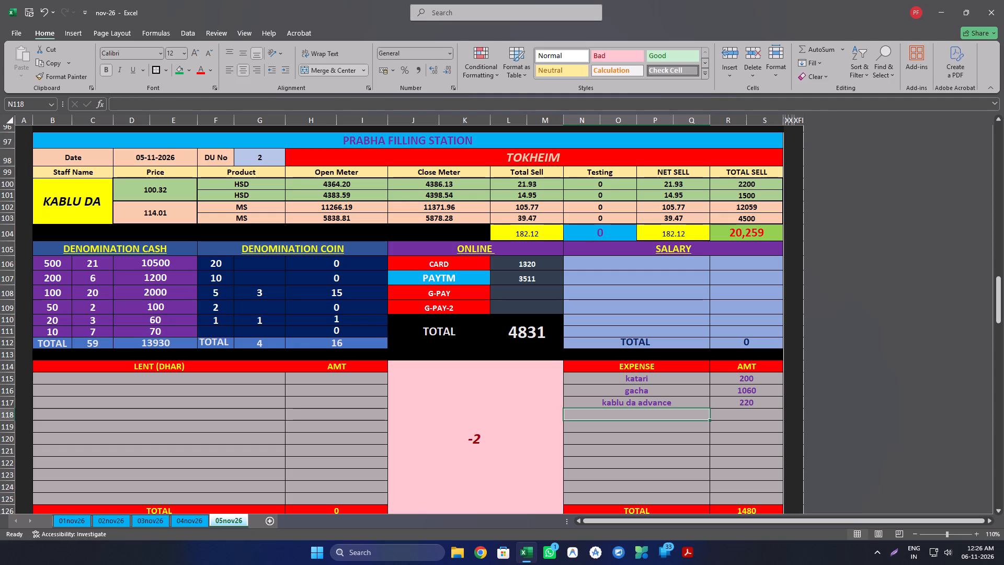
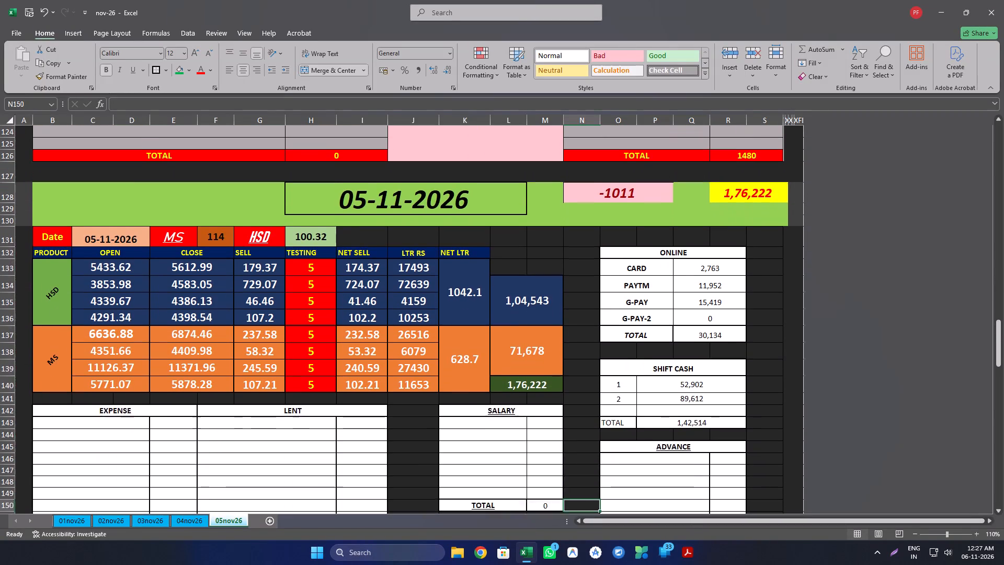
Carry the 50 advance from the first Tokheim section into the daily summary's ADVANCE table, labelled "bornomali".
{"action": "scroll", "coordinate": [120, 13], "scroll_direction": "up", "scroll_amount": 2}
{"action": "scroll", "coordinate": [385, 126], "scroll_direction": "up", "scroll_amount": 13}
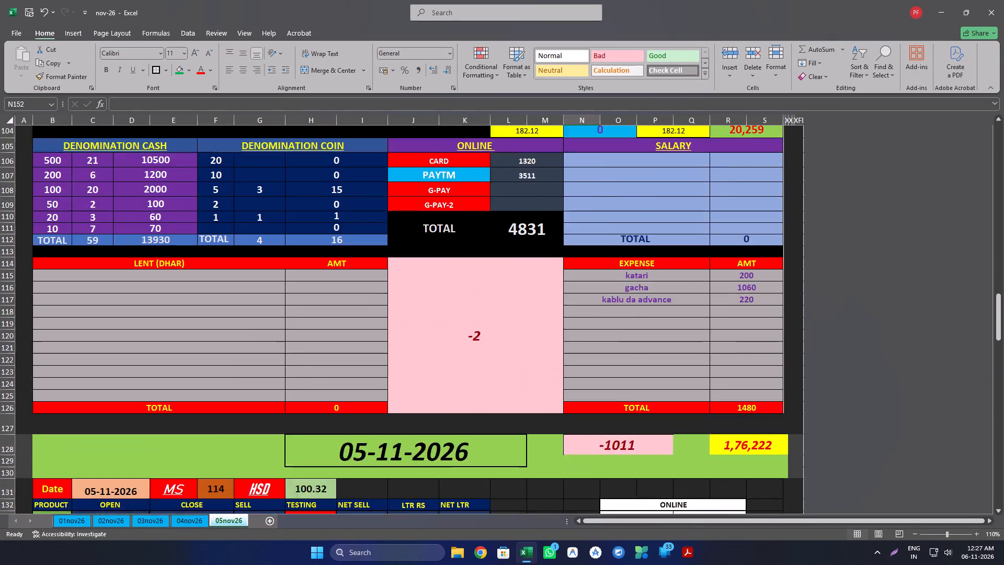
{"action": "scroll", "coordinate": [466, 182], "scroll_direction": "up", "scroll_amount": 20}
{"action": "scroll", "coordinate": [466, 182], "scroll_direction": "up", "scroll_amount": 19}
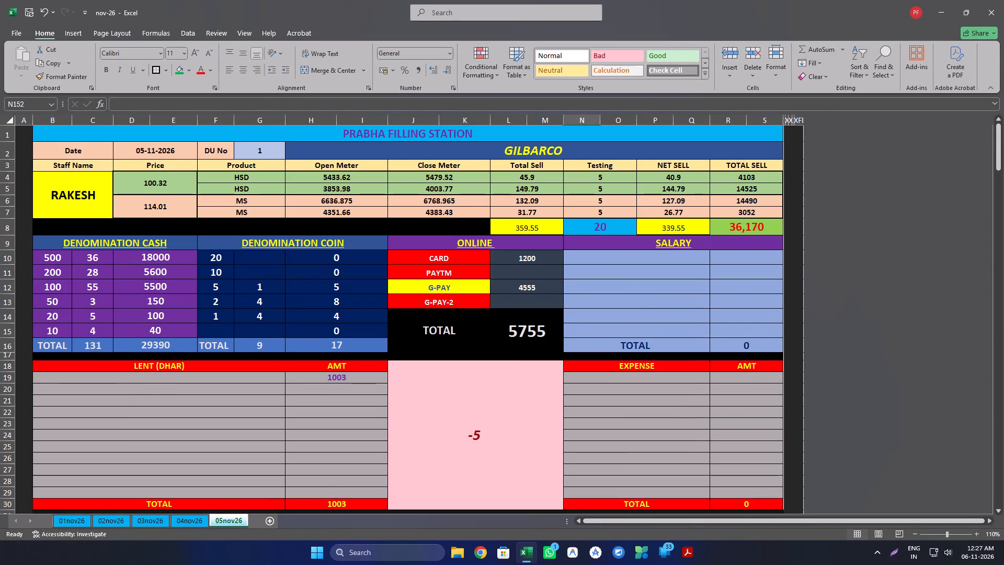
{"action": "scroll", "coordinate": [436, 161], "scroll_direction": "down", "scroll_amount": 13}
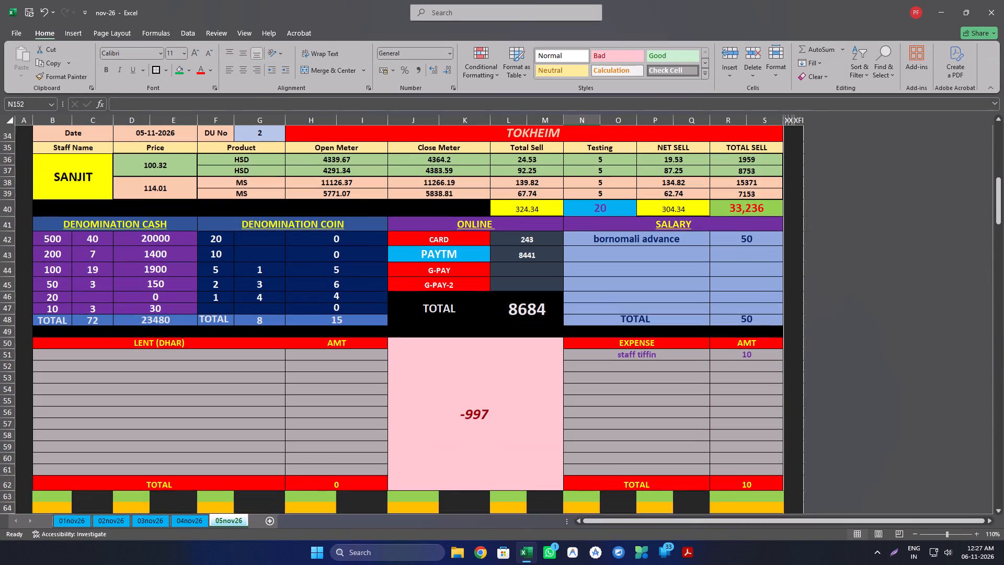
{"action": "scroll", "coordinate": [436, 161], "scroll_direction": "down", "scroll_amount": 14}
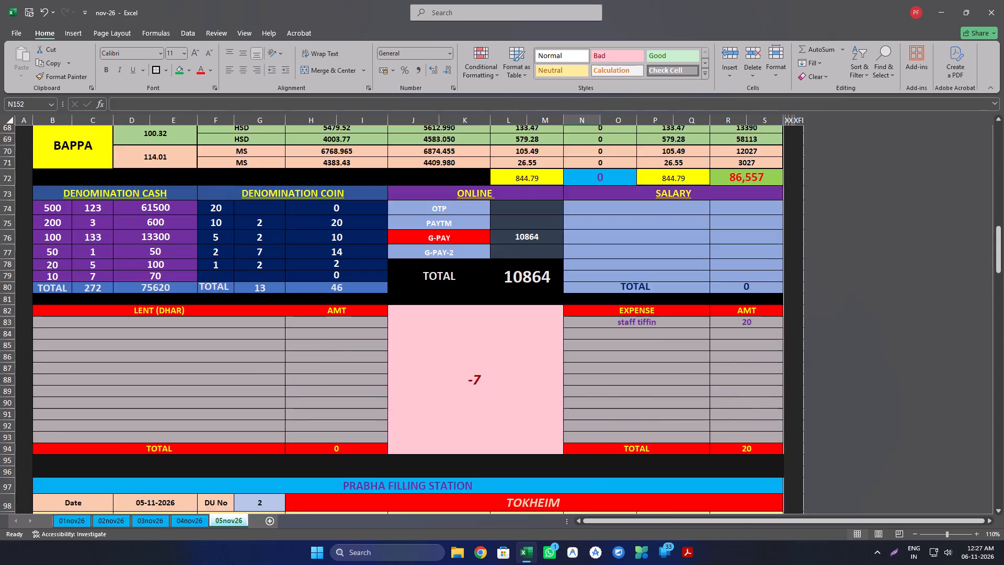
{"action": "scroll", "coordinate": [436, 161], "scroll_direction": "down", "scroll_amount": 20}
{"action": "scroll", "coordinate": [436, 161], "scroll_direction": "down", "scroll_amount": 3}
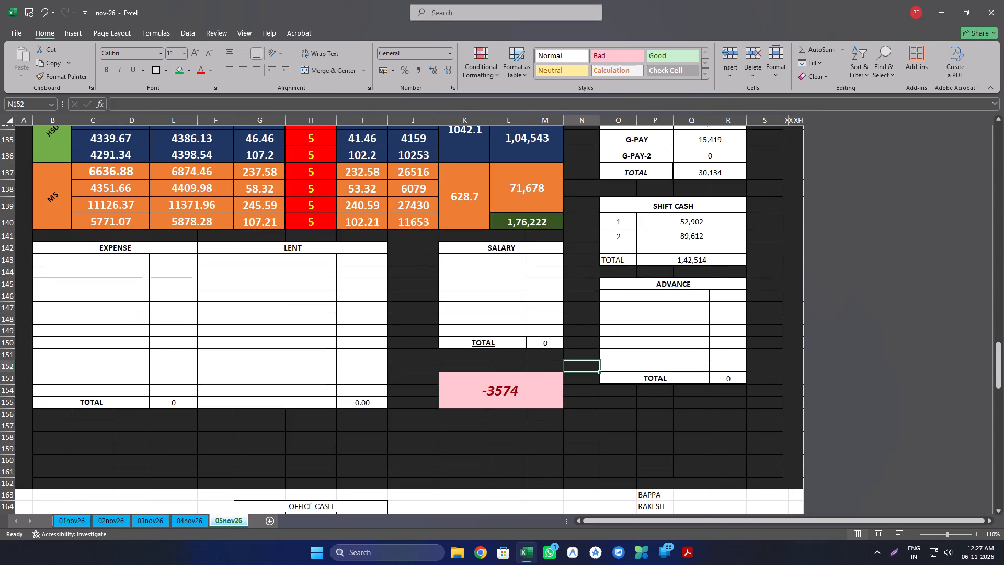
{"action": "left_click", "coordinate": [720, 300]}
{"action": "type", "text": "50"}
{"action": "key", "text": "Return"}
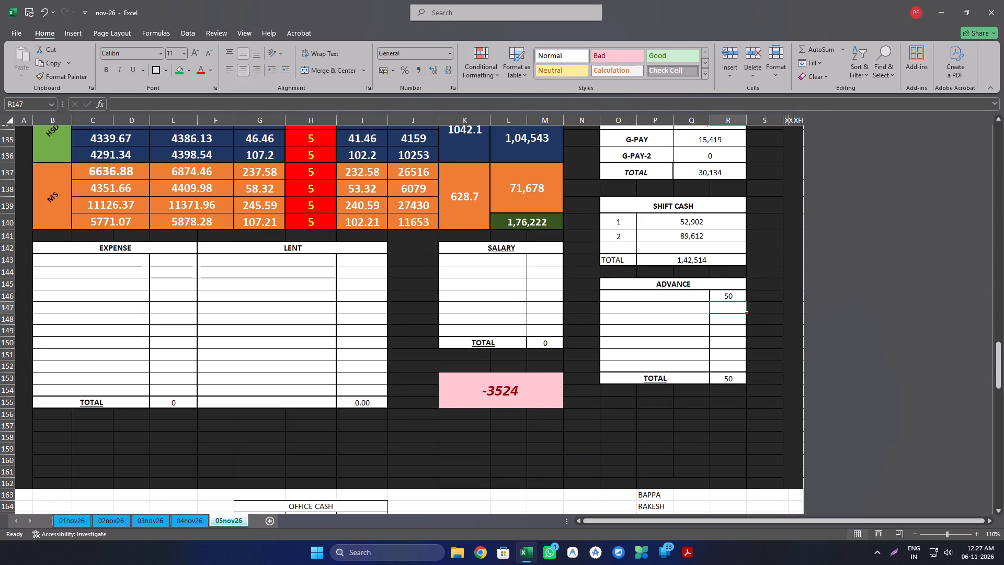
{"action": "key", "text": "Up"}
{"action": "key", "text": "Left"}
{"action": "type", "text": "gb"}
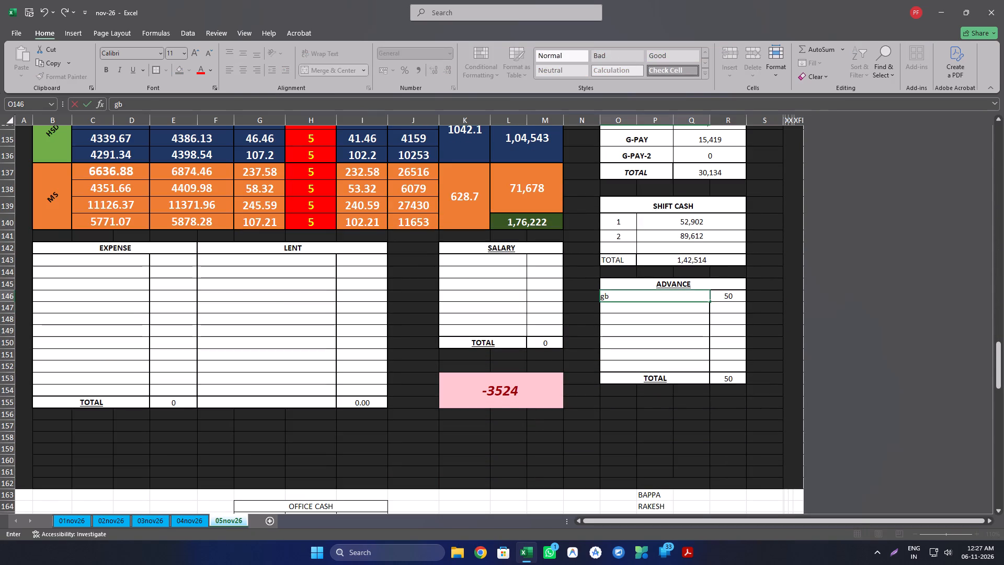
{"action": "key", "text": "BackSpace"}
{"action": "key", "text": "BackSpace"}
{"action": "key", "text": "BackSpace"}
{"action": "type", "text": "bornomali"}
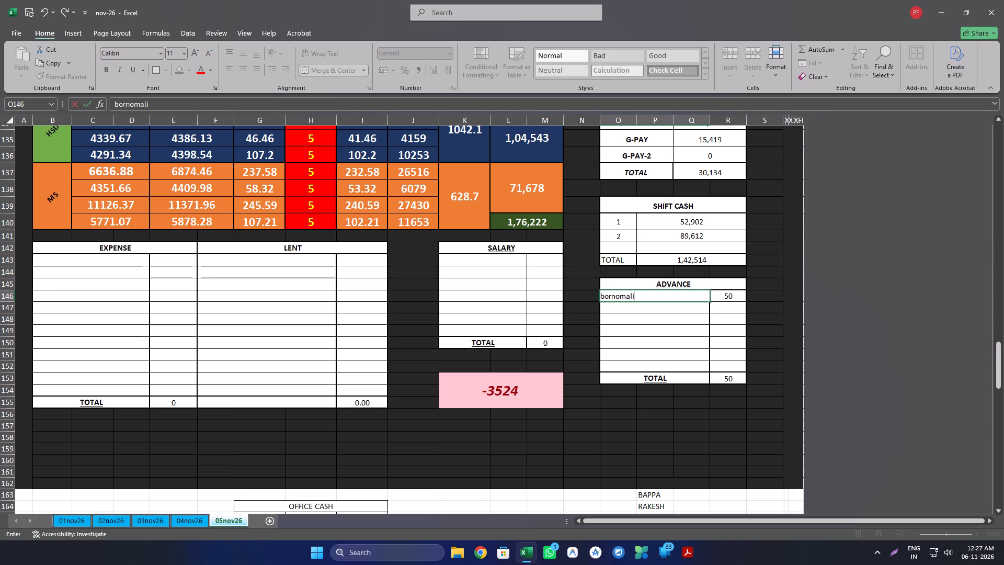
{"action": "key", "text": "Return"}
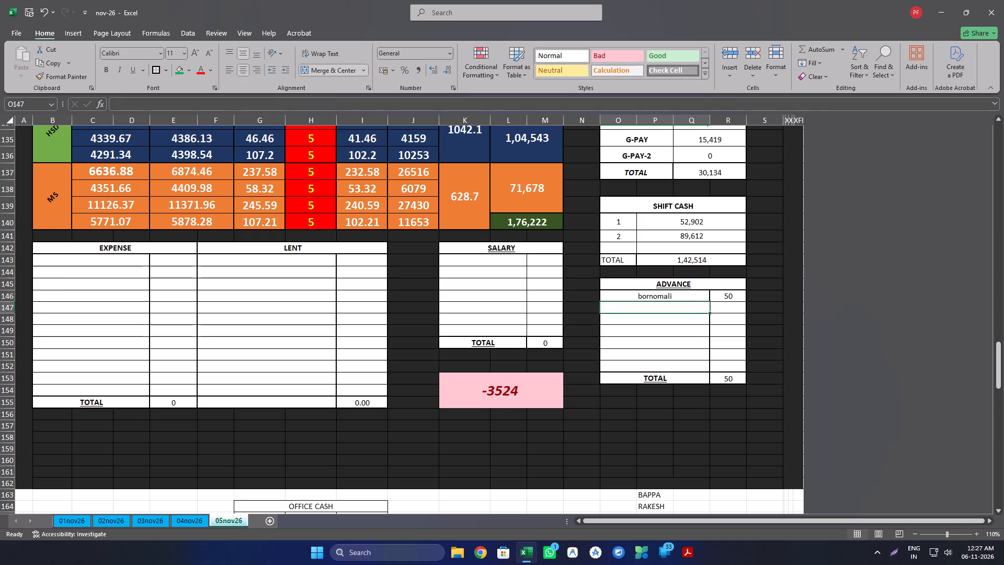
Enter the borrower's name beside the unnamed 1003 amount in the first Gilbarco section's LENT (DHAR) table.
{"action": "scroll", "coordinate": [543, 302], "scroll_direction": "up", "scroll_amount": 20}
{"action": "scroll", "coordinate": [543, 302], "scroll_direction": "up", "scroll_amount": 7}
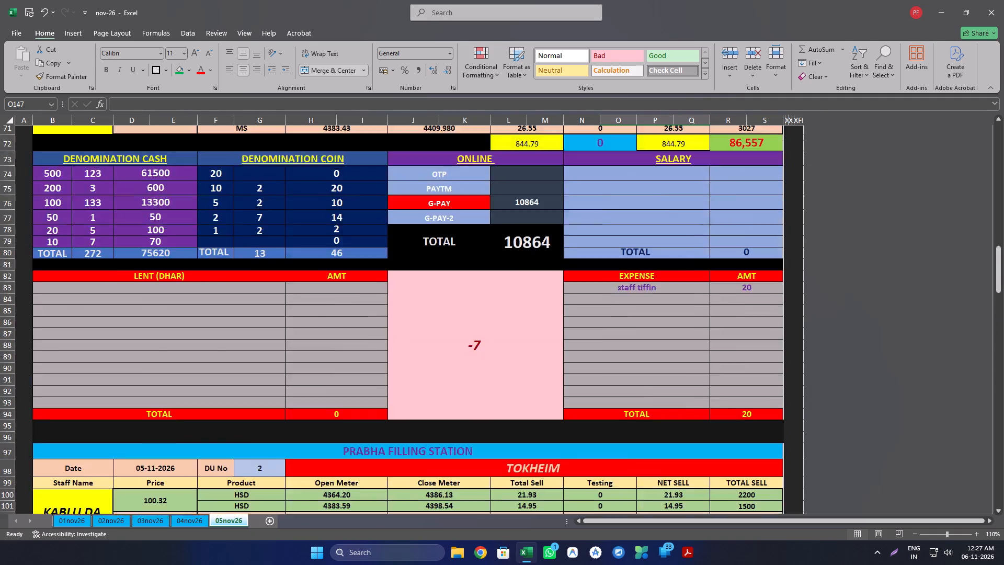
{"action": "scroll", "coordinate": [543, 292], "scroll_direction": "up", "scroll_amount": 20}
{"action": "scroll", "coordinate": [543, 292], "scroll_direction": "up", "scroll_amount": 10}
{"action": "scroll", "coordinate": [545, 291], "scroll_direction": "down", "scroll_amount": 3}
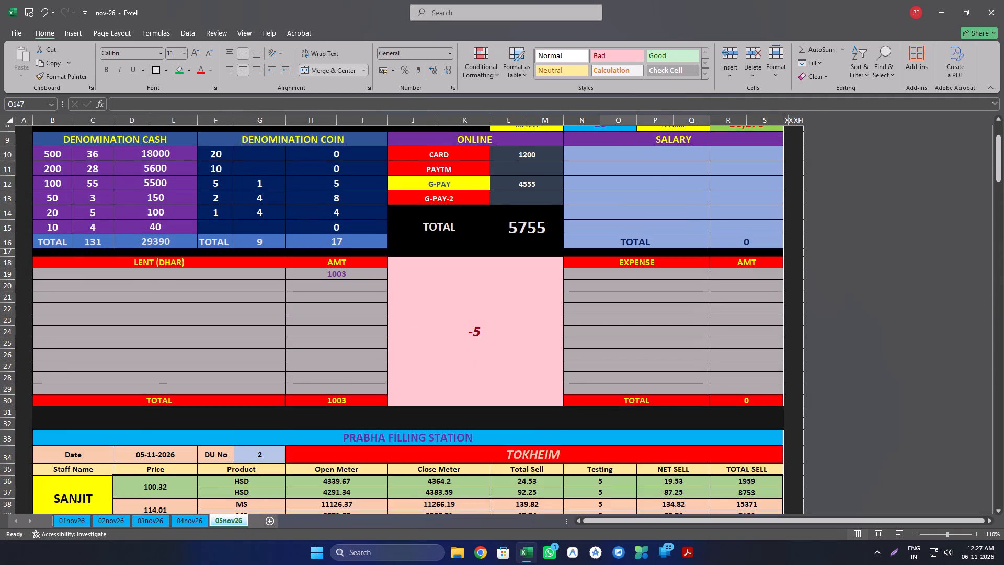
{"action": "scroll", "coordinate": [545, 291], "scroll_direction": "up", "scroll_amount": 8}
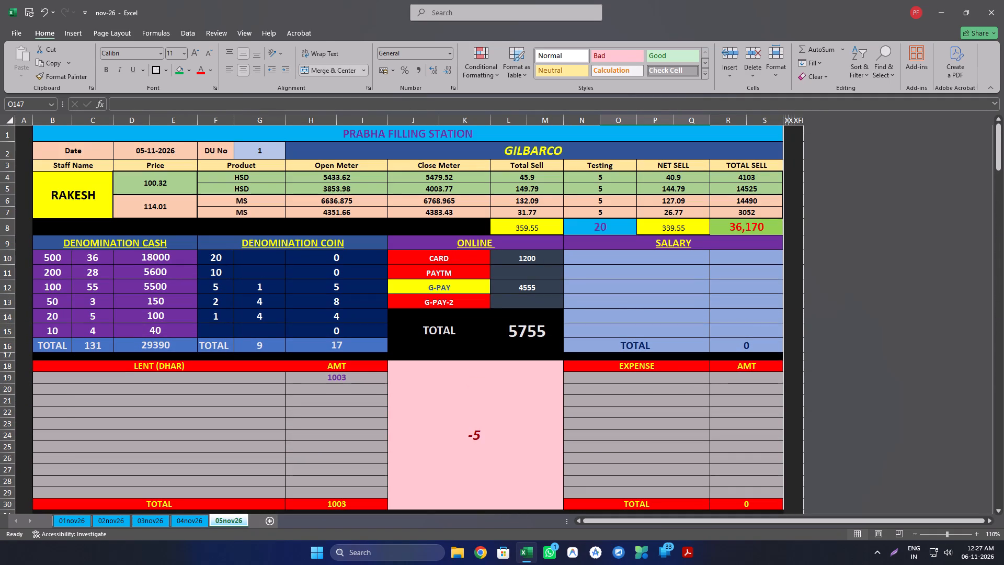
{"action": "left_click", "coordinate": [262, 381]}
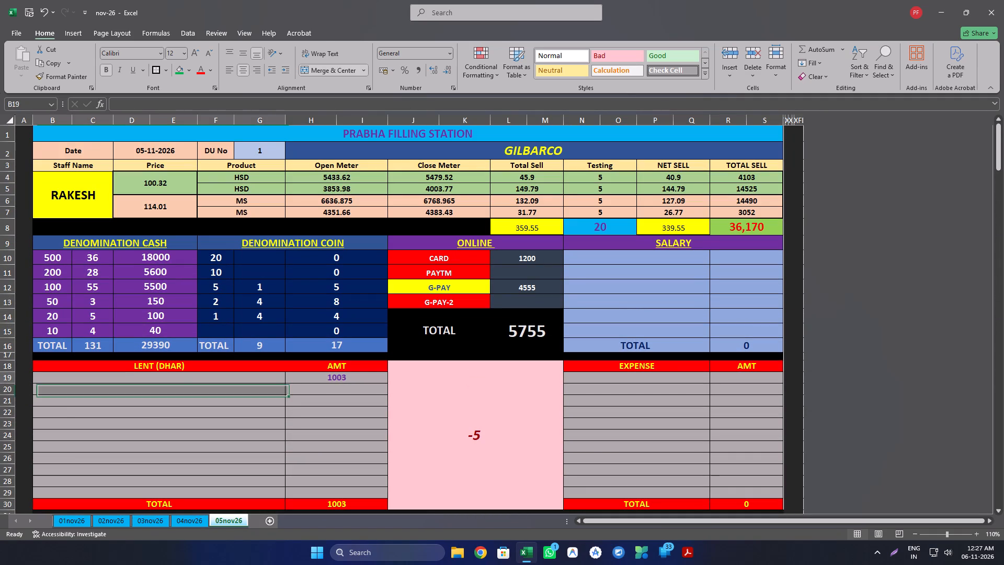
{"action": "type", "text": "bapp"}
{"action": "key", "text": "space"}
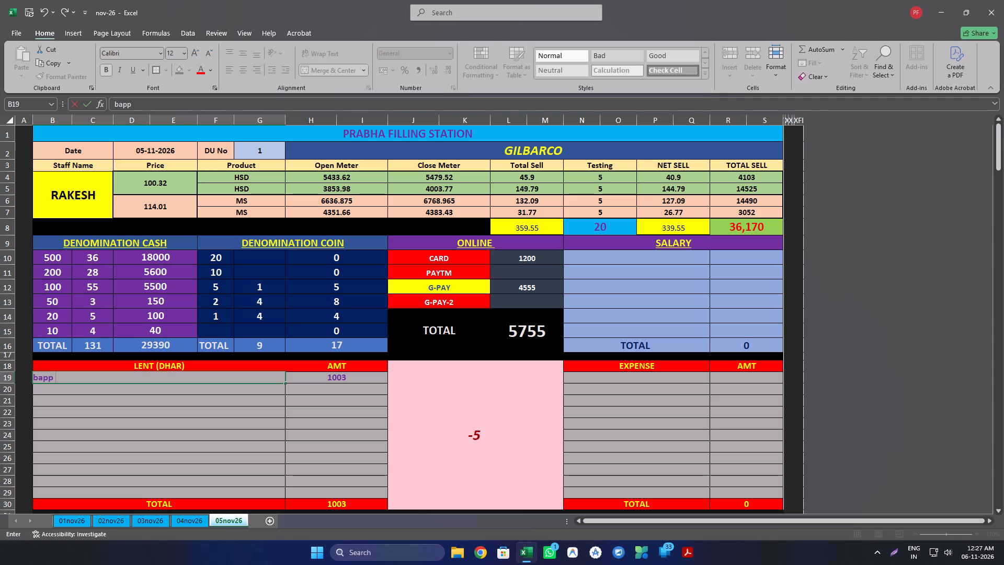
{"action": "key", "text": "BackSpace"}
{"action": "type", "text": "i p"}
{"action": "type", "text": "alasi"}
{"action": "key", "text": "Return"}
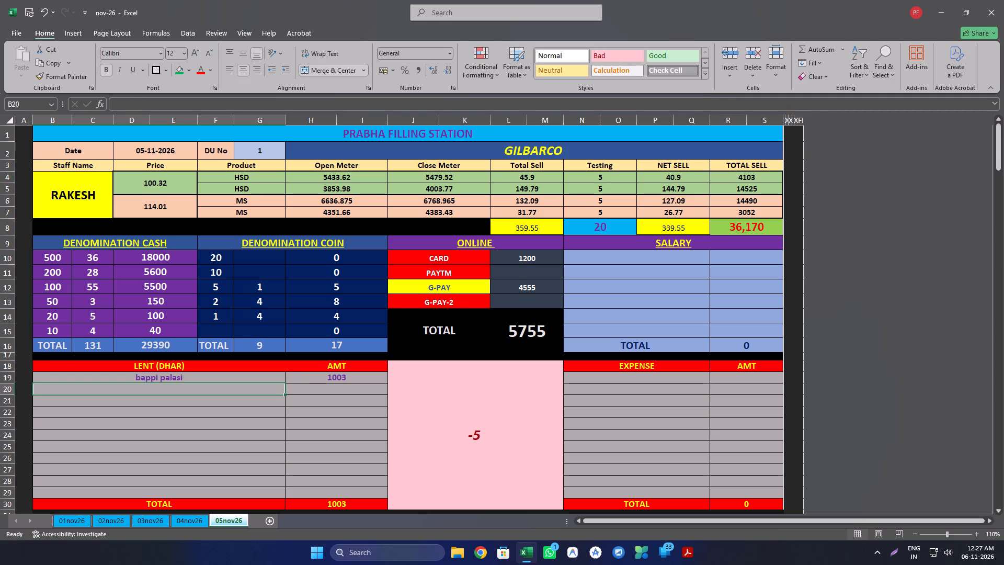
Add the first Gilbarco section's lent amount of 1003 to the daily summary's LENT table, with the borrower's name.
{"action": "scroll", "coordinate": [598, 423], "scroll_direction": "down", "scroll_amount": 12}
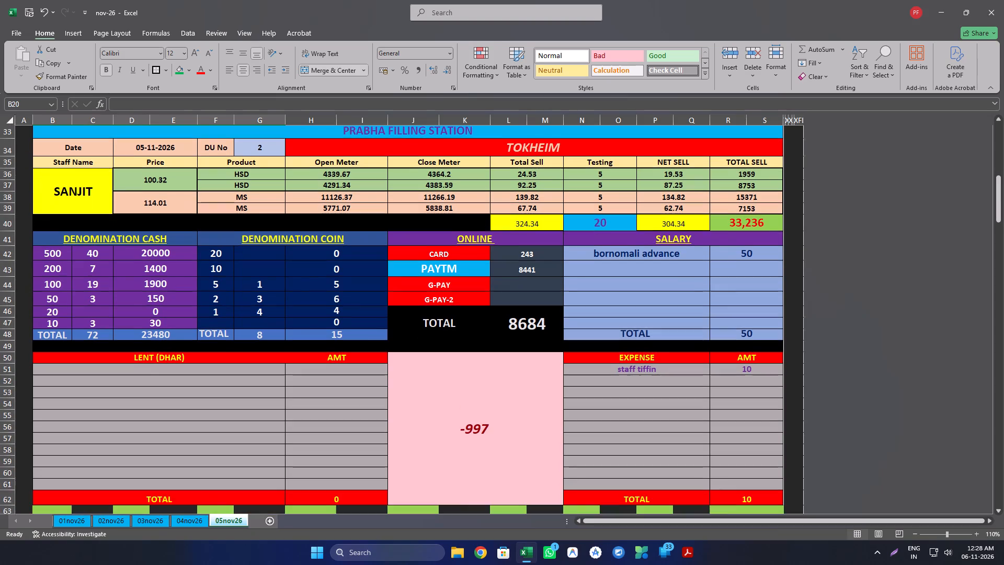
{"action": "scroll", "coordinate": [598, 421], "scroll_direction": "down", "scroll_amount": 4}
{"action": "scroll", "coordinate": [598, 421], "scroll_direction": "up", "scroll_amount": 17}
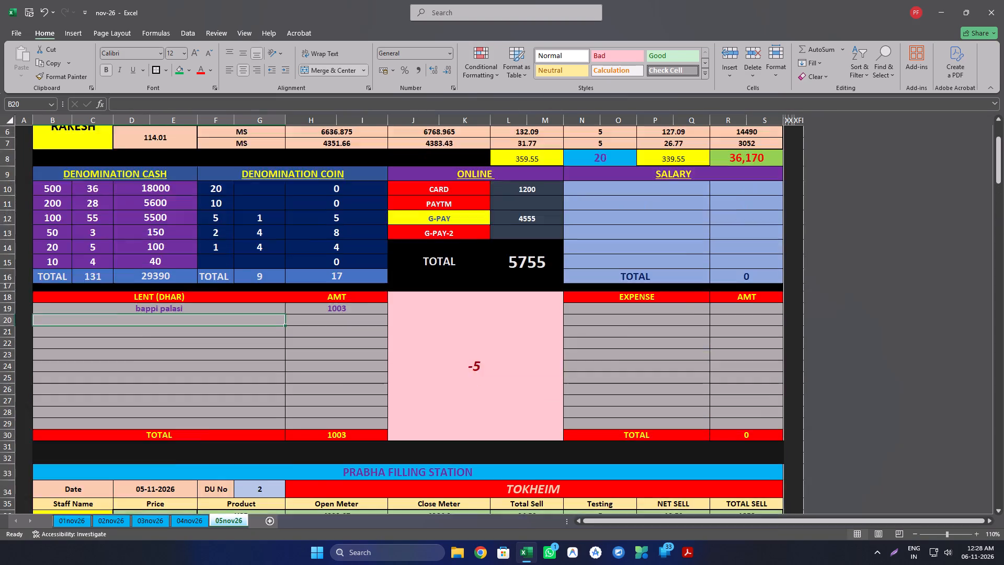
{"action": "scroll", "coordinate": [598, 421], "scroll_direction": "up", "scroll_amount": 5}
{"action": "scroll", "coordinate": [598, 417], "scroll_direction": "down", "scroll_amount": 20}
{"action": "scroll", "coordinate": [598, 417], "scroll_direction": "down", "scroll_amount": 19}
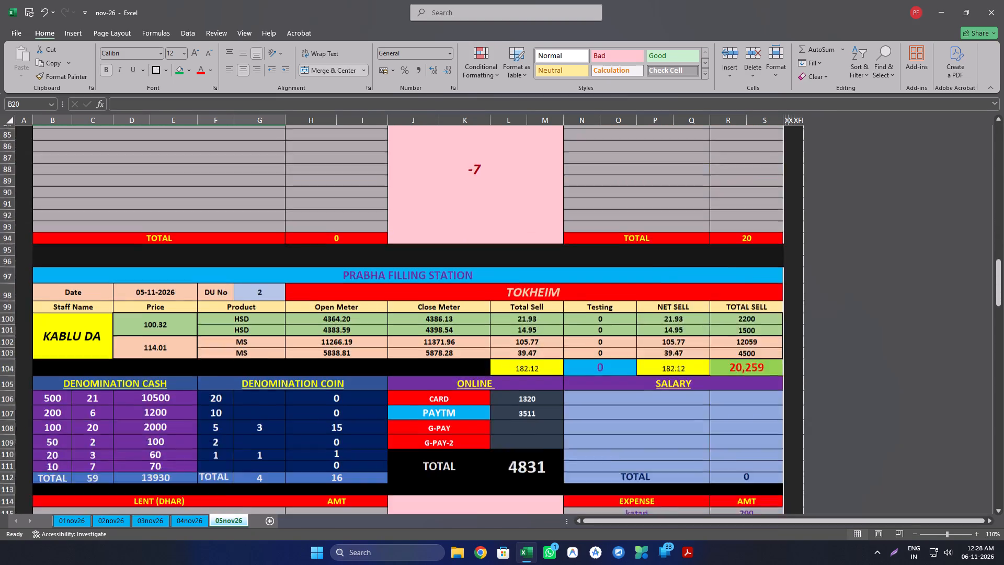
{"action": "scroll", "coordinate": [602, 412], "scroll_direction": "down", "scroll_amount": 10}
{"action": "left_click", "coordinate": [348, 298]}
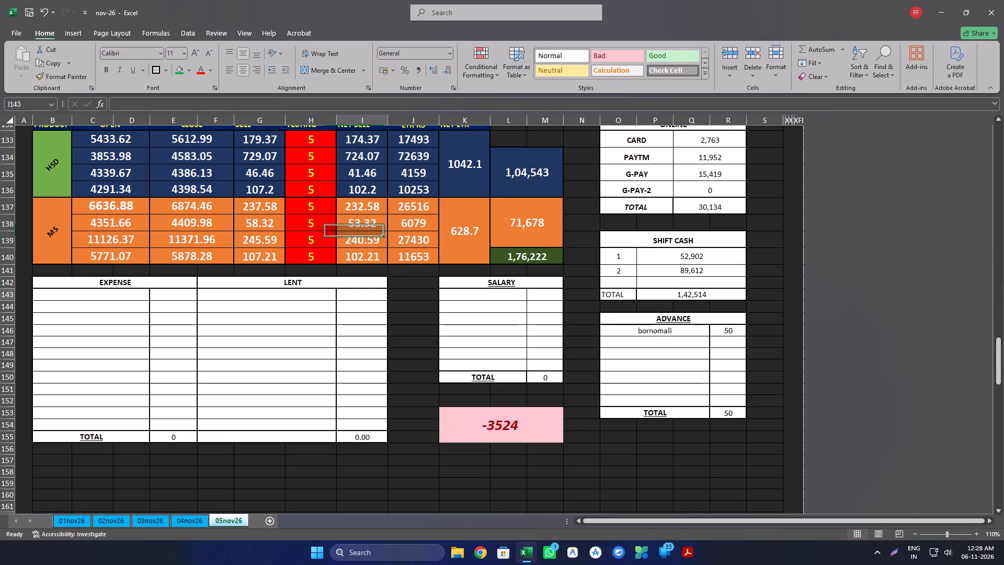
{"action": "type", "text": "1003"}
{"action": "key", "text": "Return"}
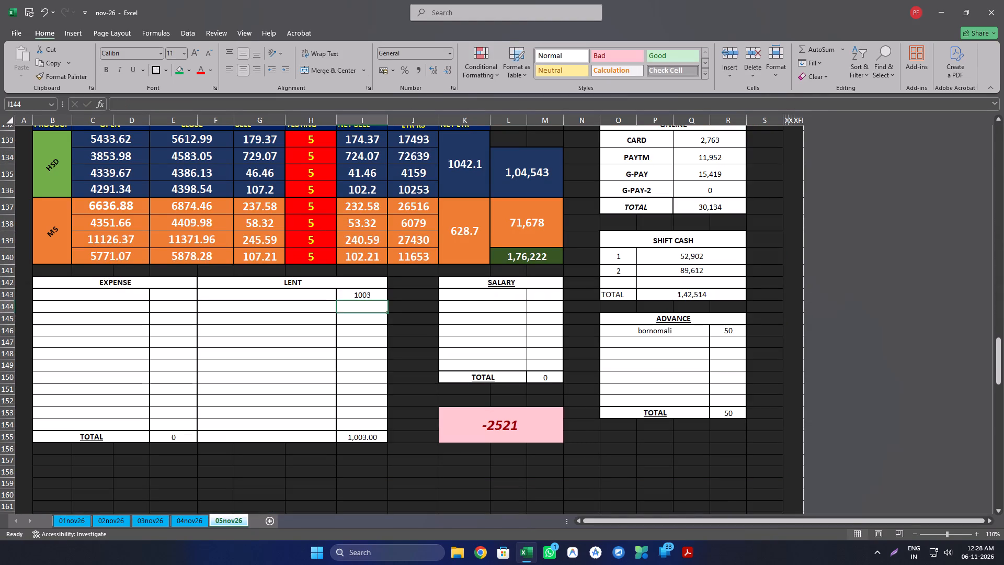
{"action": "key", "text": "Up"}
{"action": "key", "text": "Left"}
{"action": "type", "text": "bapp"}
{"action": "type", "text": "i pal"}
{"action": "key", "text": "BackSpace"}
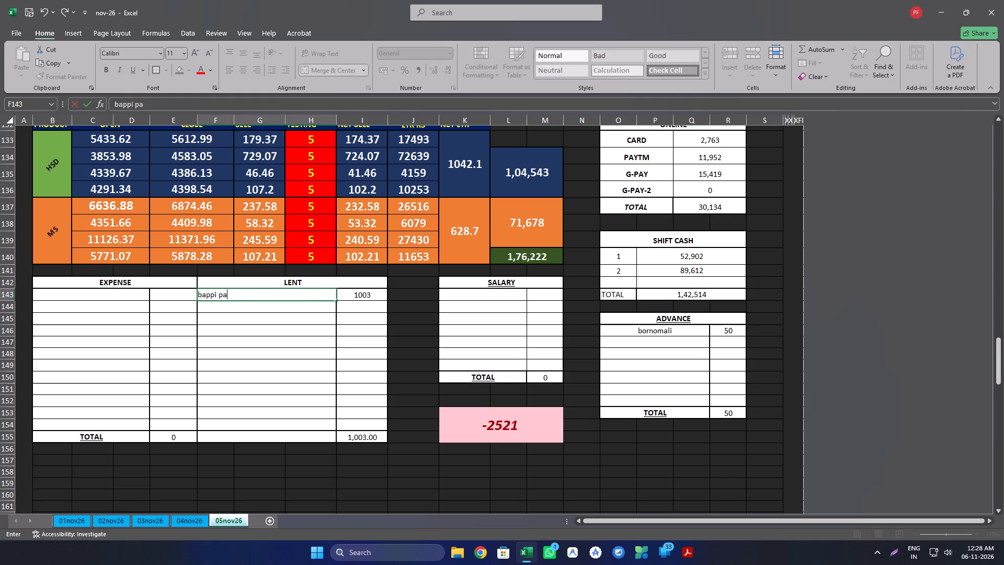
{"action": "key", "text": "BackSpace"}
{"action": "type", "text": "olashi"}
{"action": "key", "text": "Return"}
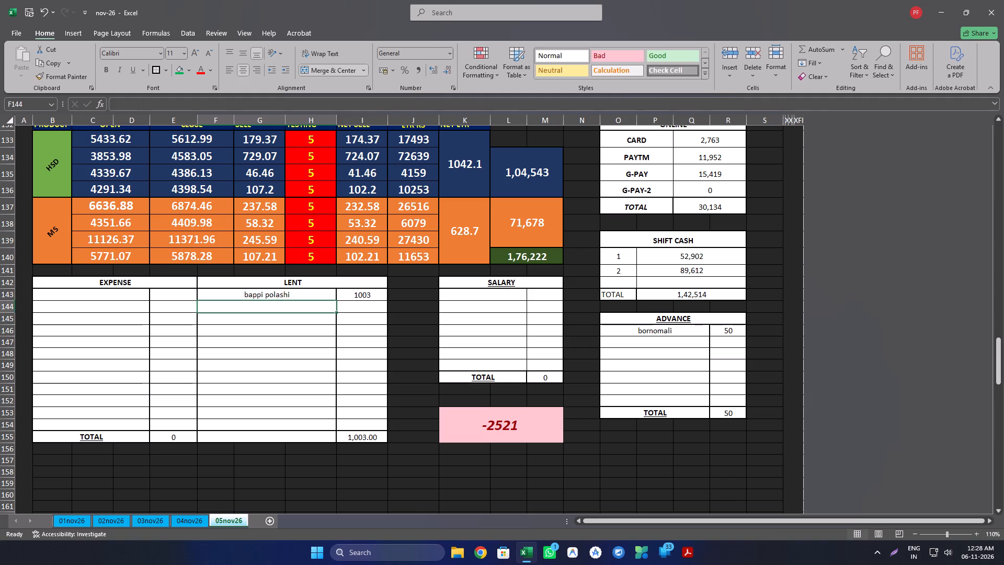
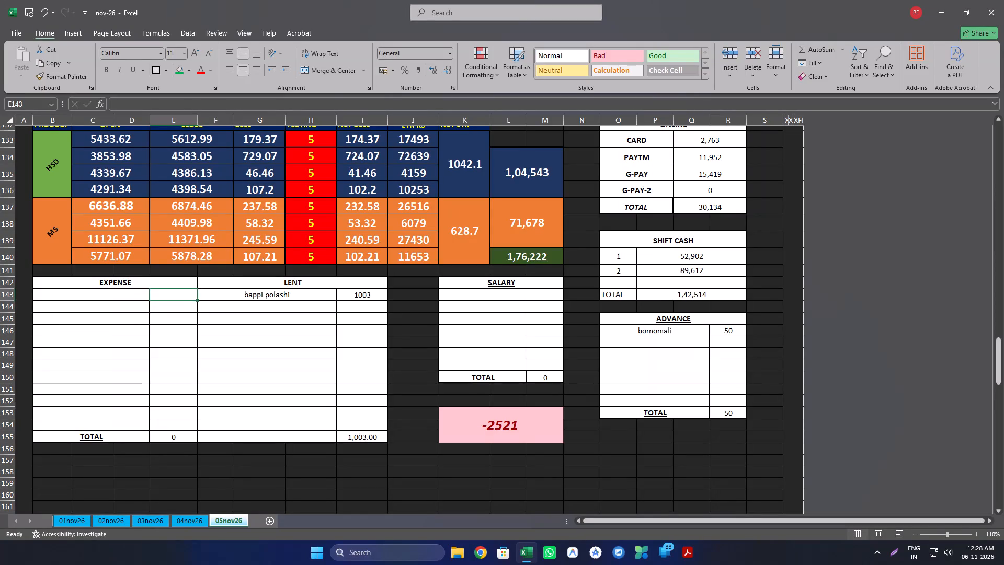
Add a 220 advance below the bornomali entry in the daily summary's ADVANCE table, labelled "kablu da advance".
{"action": "key", "text": "Right"}
{"action": "key", "text": "Right"}
{"action": "key", "text": "Right"}
{"action": "key", "text": "Right"}
{"action": "key", "text": "Right"}
{"action": "key", "text": "Right"}
{"action": "key", "text": "Down"}
{"action": "key", "text": "Down"}
{"action": "key", "text": "Down"}
{"action": "key", "text": "Down"}
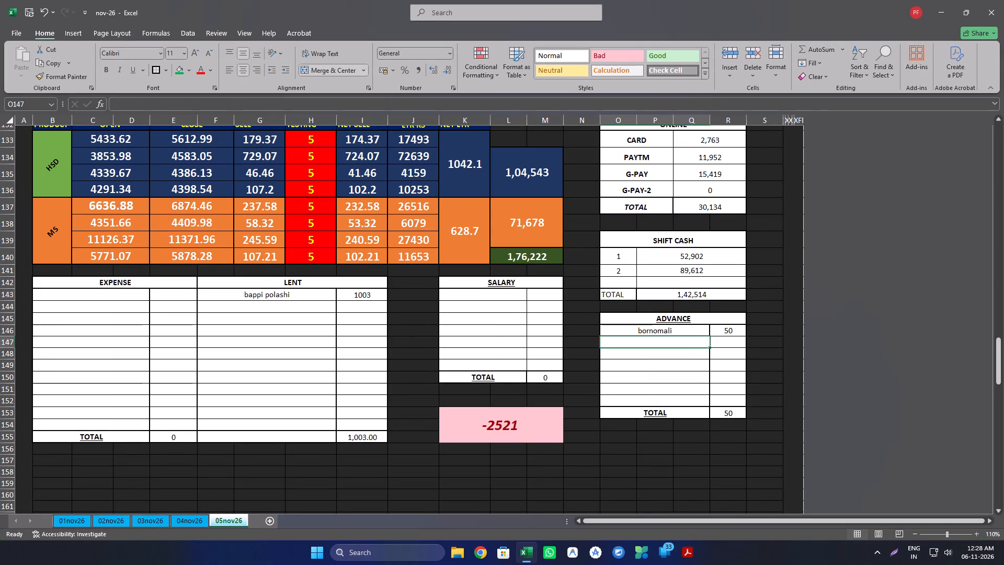
{"action": "key", "text": "Right"}
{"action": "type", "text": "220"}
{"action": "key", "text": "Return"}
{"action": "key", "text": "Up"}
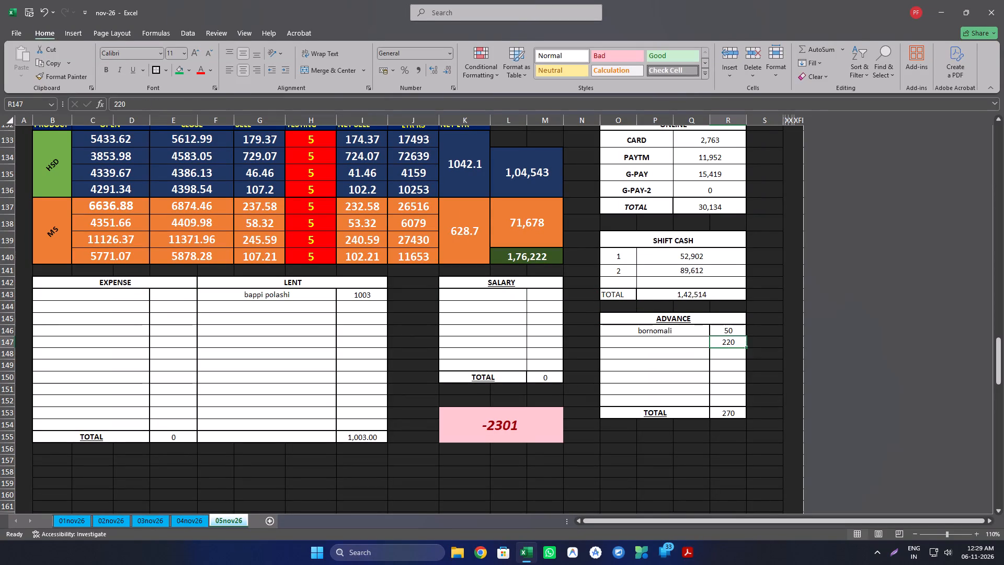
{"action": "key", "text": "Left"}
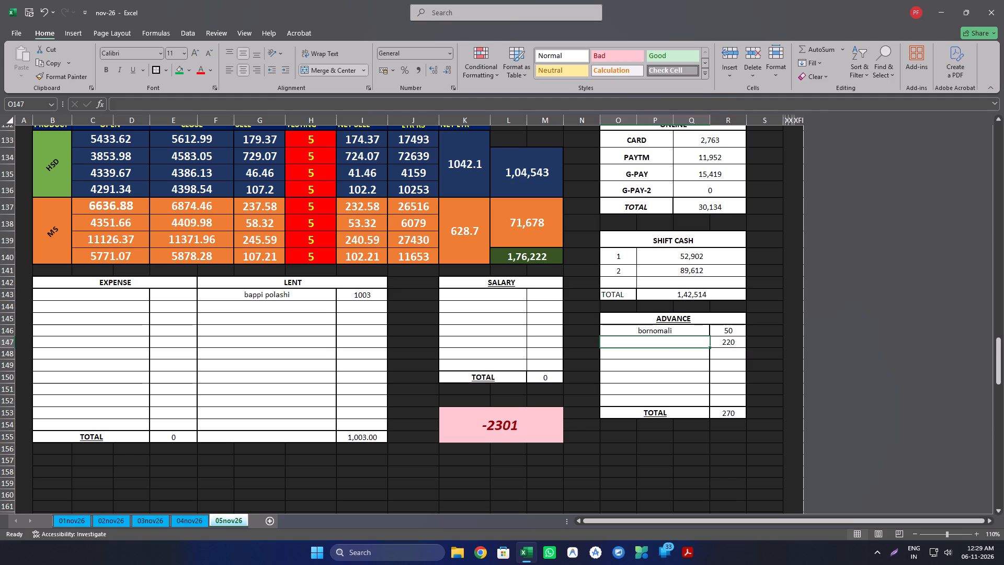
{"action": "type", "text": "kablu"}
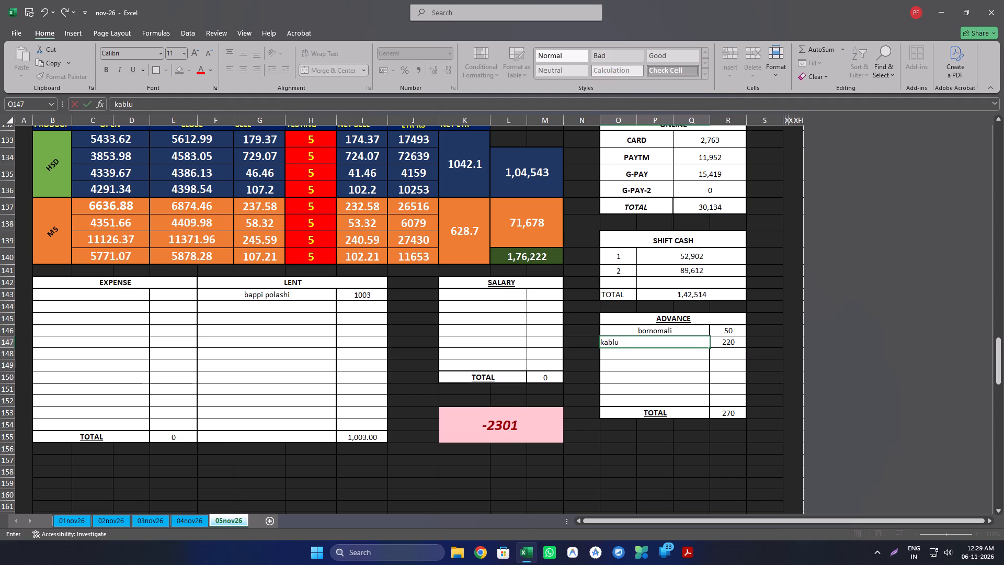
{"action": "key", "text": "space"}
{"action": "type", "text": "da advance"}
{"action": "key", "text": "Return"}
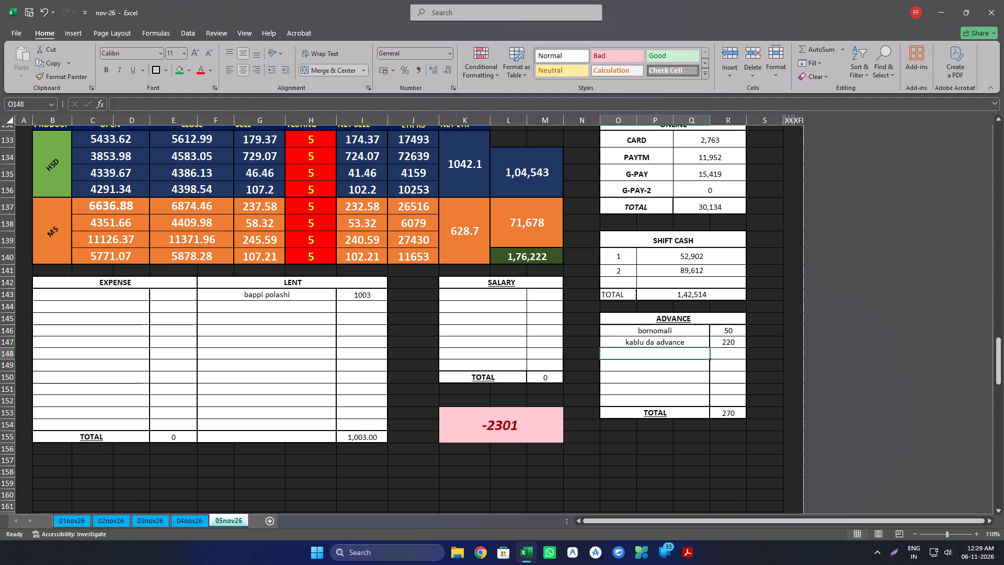
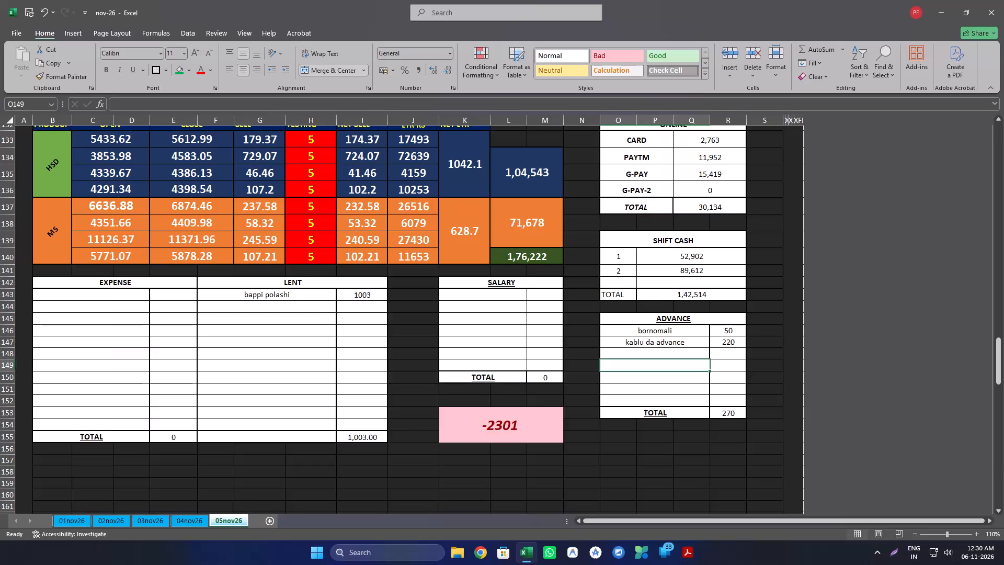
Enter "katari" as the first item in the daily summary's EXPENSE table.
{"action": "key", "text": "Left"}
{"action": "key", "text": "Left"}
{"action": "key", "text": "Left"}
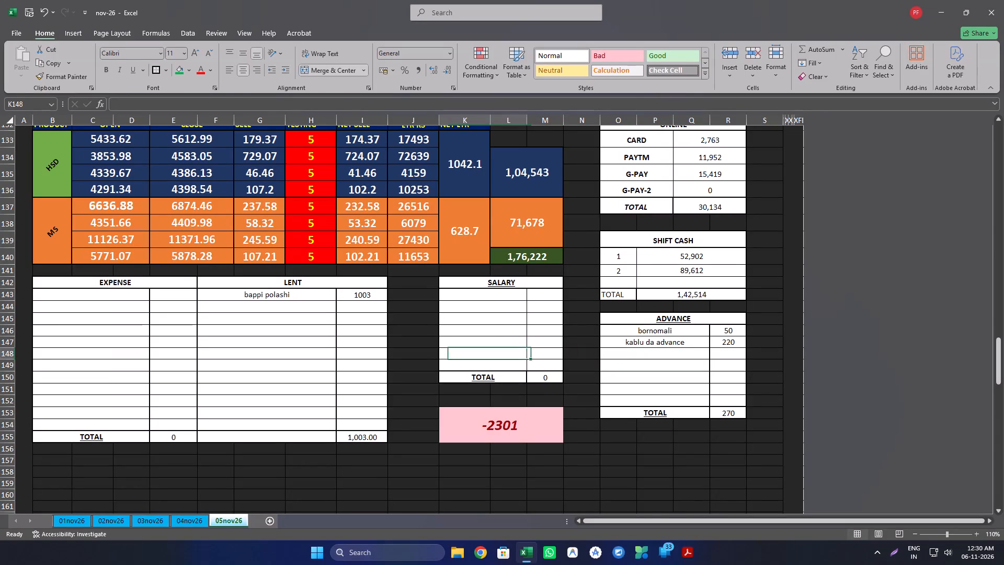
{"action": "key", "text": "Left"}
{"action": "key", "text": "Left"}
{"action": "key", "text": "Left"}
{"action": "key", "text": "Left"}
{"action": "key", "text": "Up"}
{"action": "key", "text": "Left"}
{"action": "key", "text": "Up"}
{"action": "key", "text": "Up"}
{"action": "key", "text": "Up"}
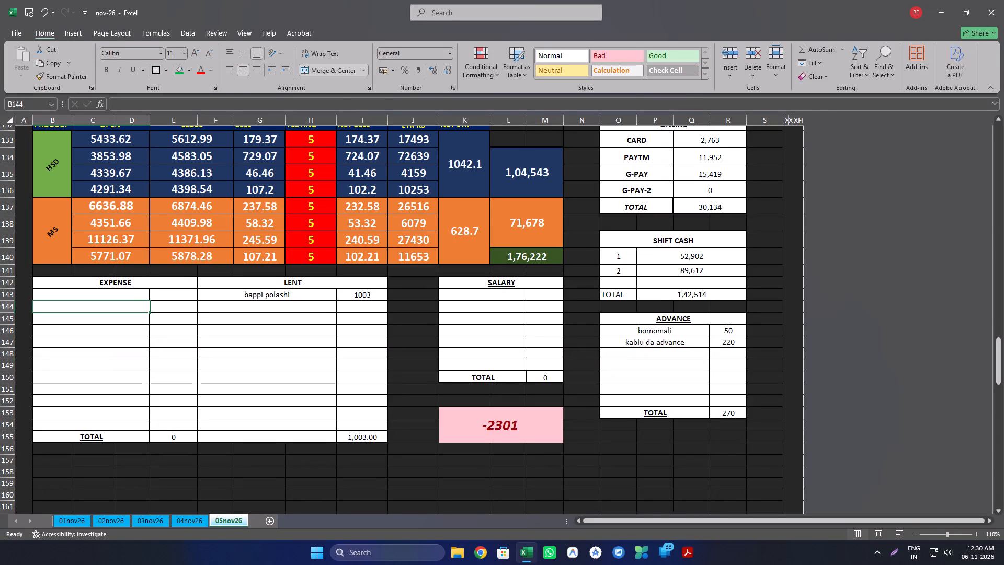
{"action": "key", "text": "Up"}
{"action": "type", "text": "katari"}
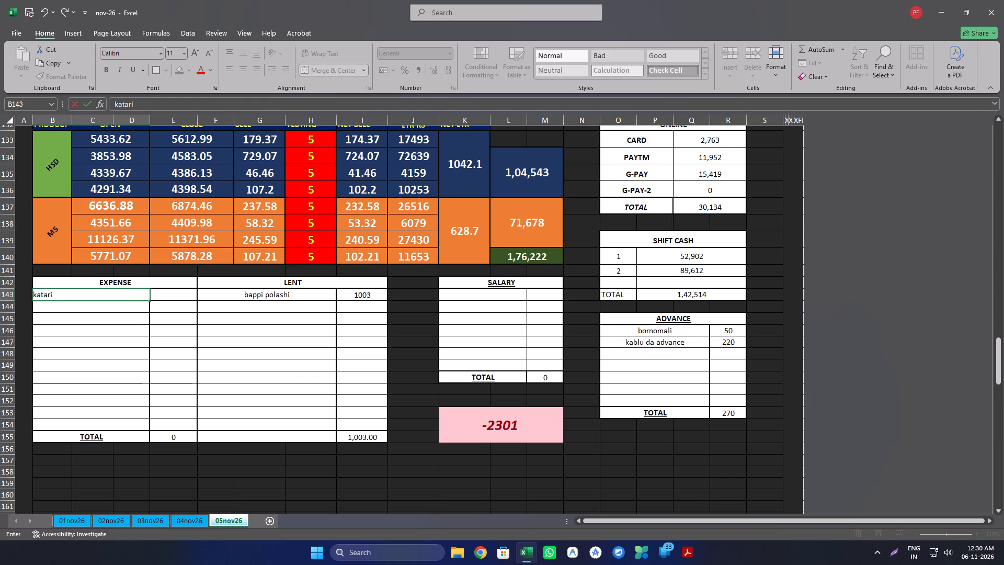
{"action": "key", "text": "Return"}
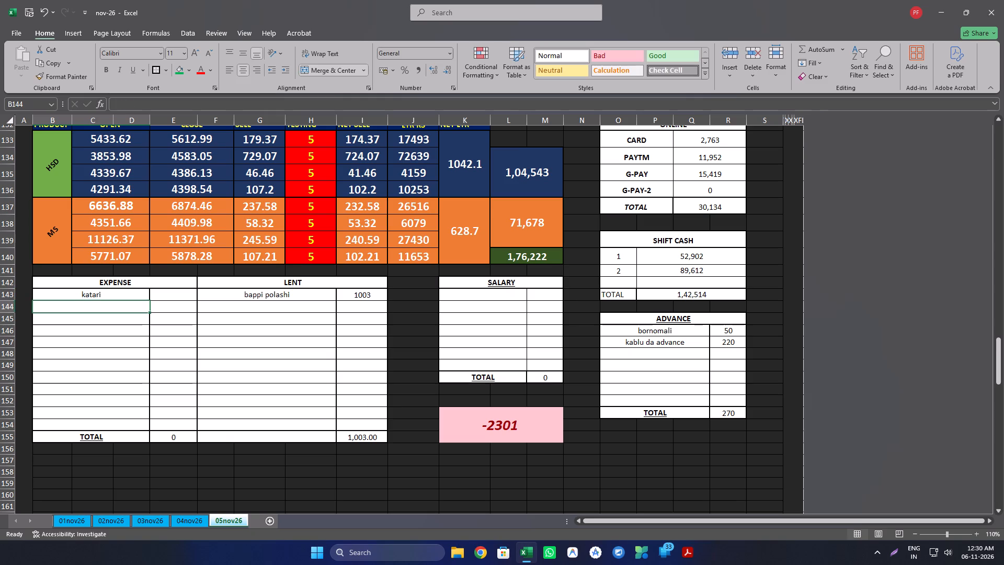
Label the first row of the daily summary's EXPENSE table "daa (katari blade)", replacing the existing text.
{"action": "scroll", "coordinate": [346, 294], "scroll_direction": "up", "scroll_amount": 14}
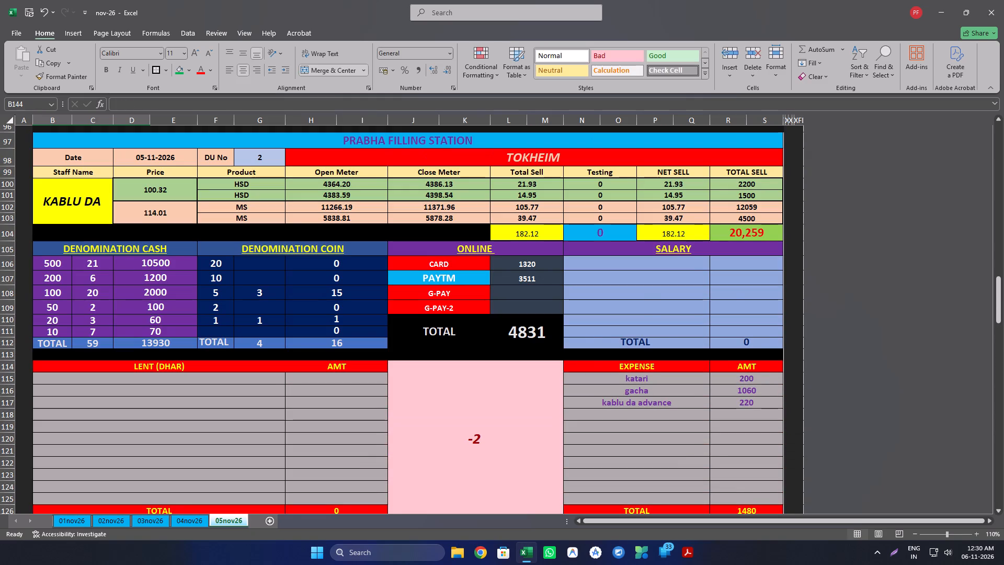
{"action": "scroll", "coordinate": [346, 293], "scroll_direction": "down", "scroll_amount": 12}
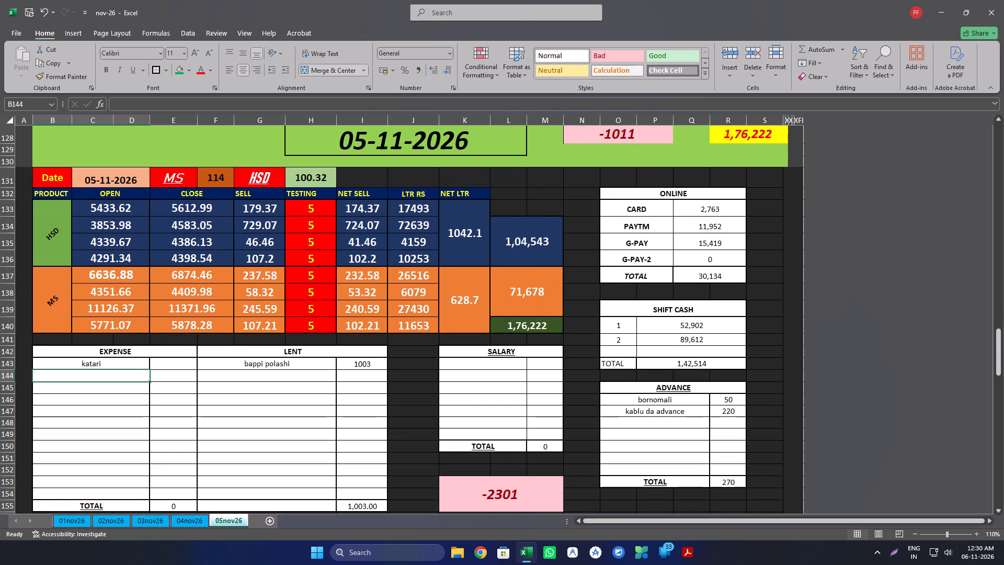
{"action": "key", "text": "Up"}
{"action": "type", "text": "daa"}
{"action": "key", "text": "space"}
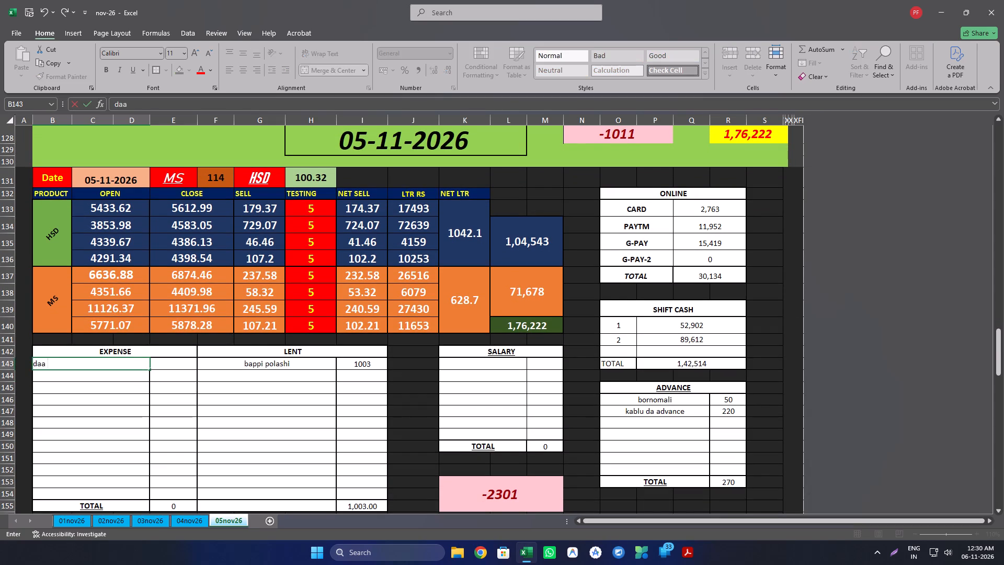
{"action": "key", "text": "shift+parenleft"}
{"action": "type", "text": "ka"}
{"action": "type", "text": "tari blade"}
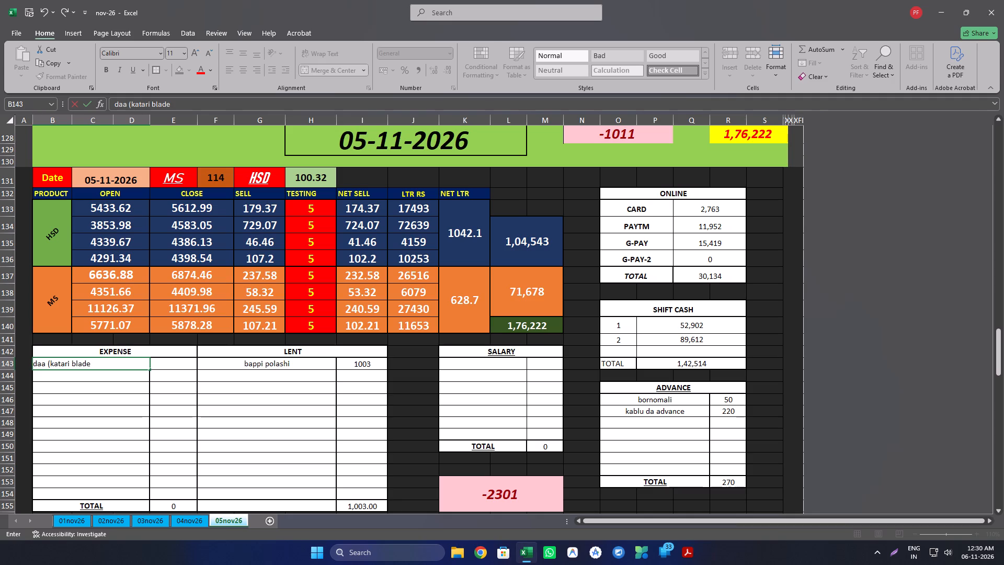
{"action": "key", "text": "shift+parenright"}
{"action": "key", "text": "Right"}
Enter 200 as the amount for the "daa (katari blade)" expense in the daily summary.
{"action": "scroll", "coordinate": [352, 275], "scroll_direction": "up", "scroll_amount": 7}
{"action": "middle_click_drag", "start_coordinate": [352, 275], "coordinate": [349, 267]}
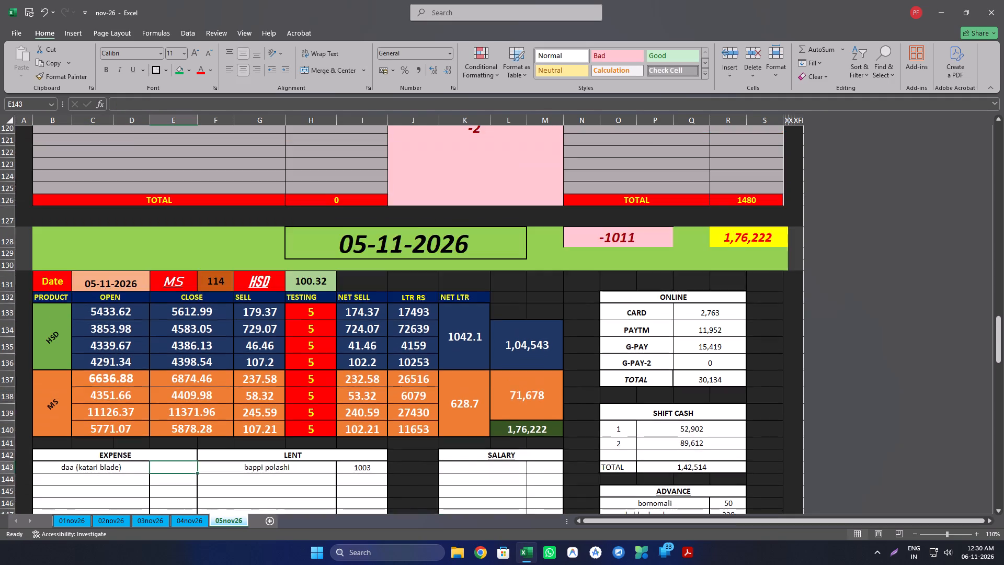
{"action": "scroll", "coordinate": [342, 254], "scroll_direction": "up", "scroll_amount": 4}
{"action": "scroll", "coordinate": [342, 254], "scroll_direction": "down", "scroll_amount": 11}
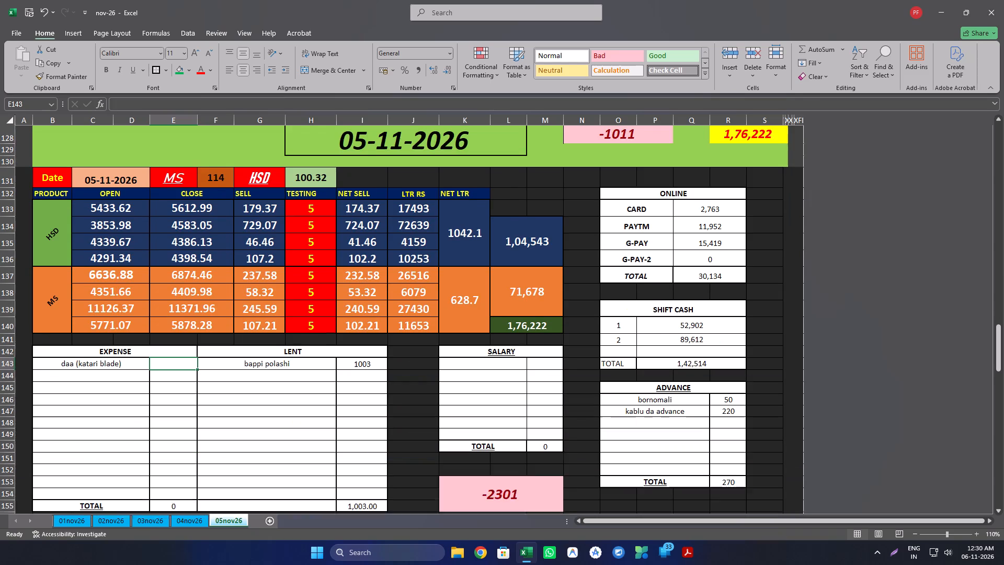
{"action": "scroll", "coordinate": [342, 251], "scroll_direction": "down", "scroll_amount": 2}
{"action": "type", "text": "200"}
{"action": "key", "text": "Return"}
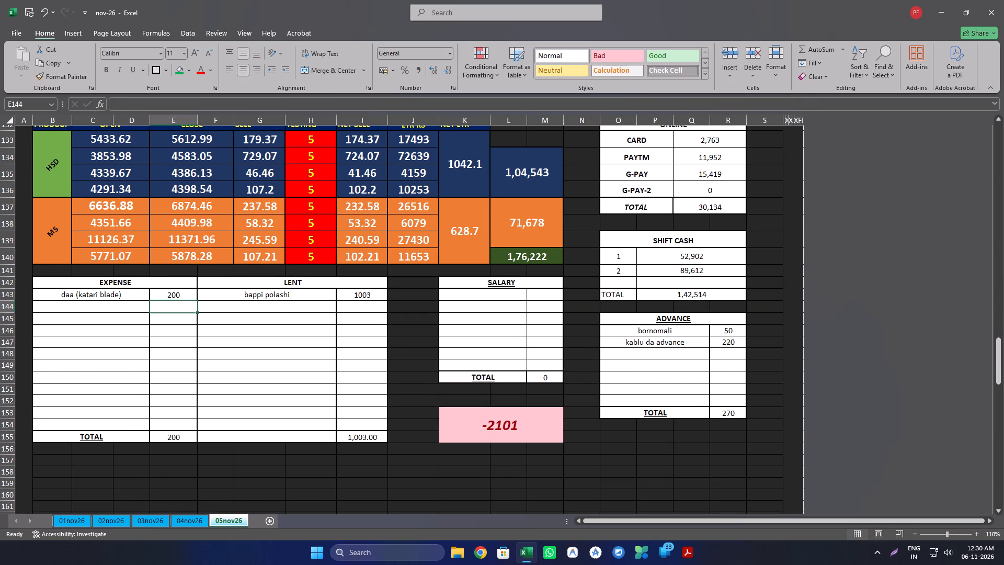
Enter 1060 as the second amount in the daily summary's EXPENSE table, matching the shift's gacha expense.
{"action": "type", "text": "1055"}
{"action": "key", "text": "Return"}
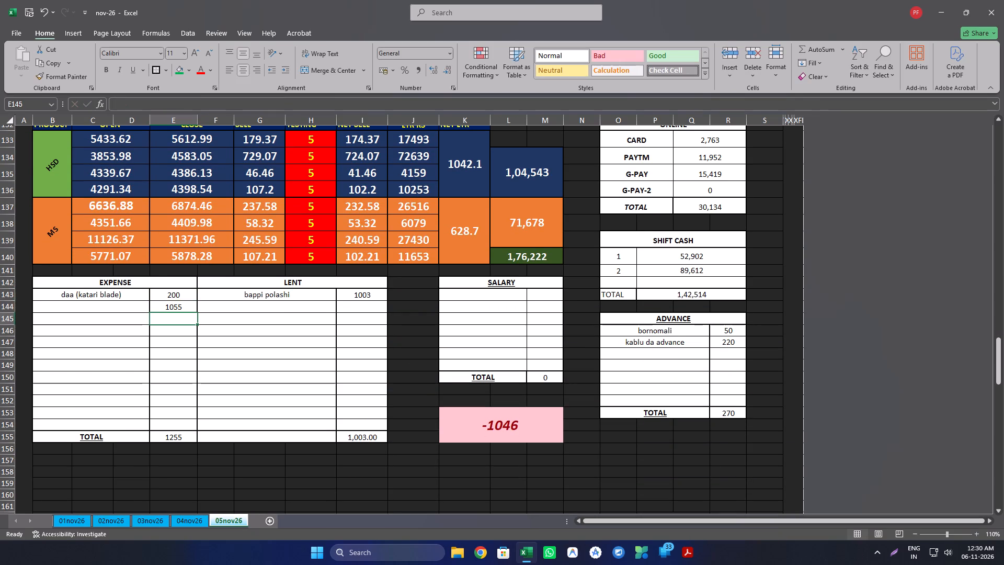
{"action": "scroll", "coordinate": [338, 234], "scroll_direction": "up", "scroll_amount": 8}
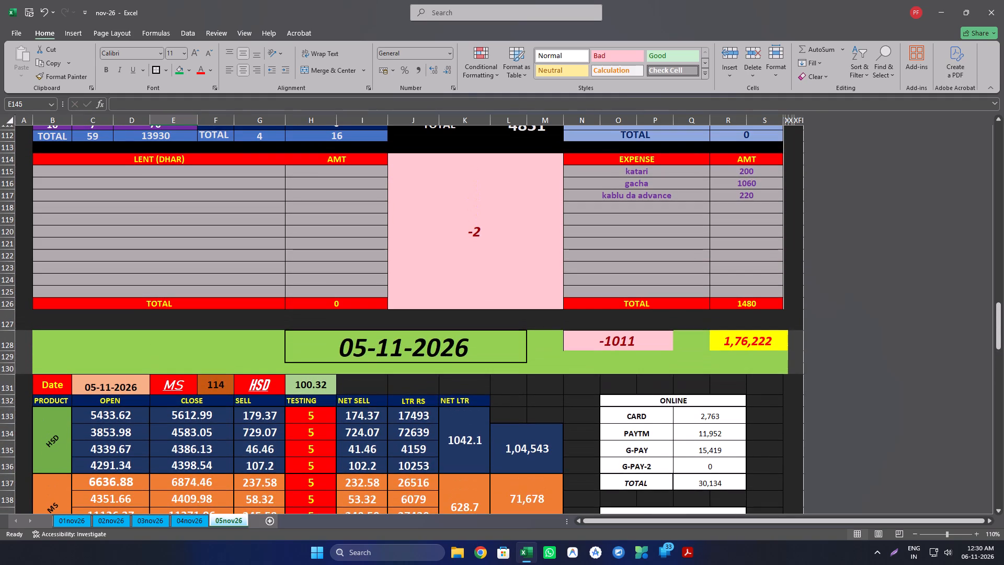
{"action": "scroll", "coordinate": [338, 234], "scroll_direction": "down", "scroll_amount": 9}
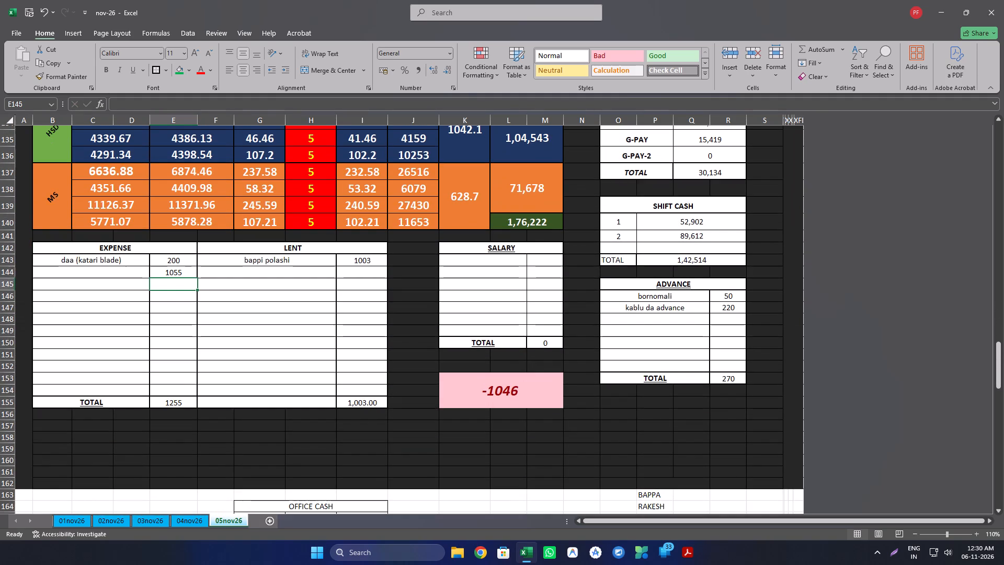
{"action": "key", "text": "Up"}
{"action": "type", "text": "1066"}
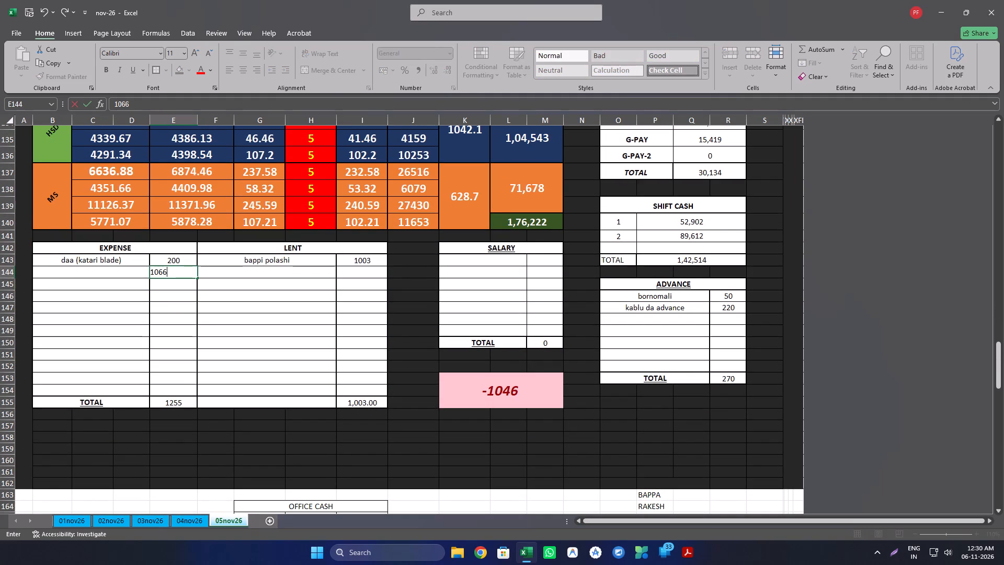
{"action": "key", "text": "BackSpace"}
{"action": "key", "text": "0"}
{"action": "key", "text": "Return"}
Label the 1060 expense in the daily summary "purchase plant".
{"action": "key", "text": "Up"}
{"action": "key", "text": "Left"}
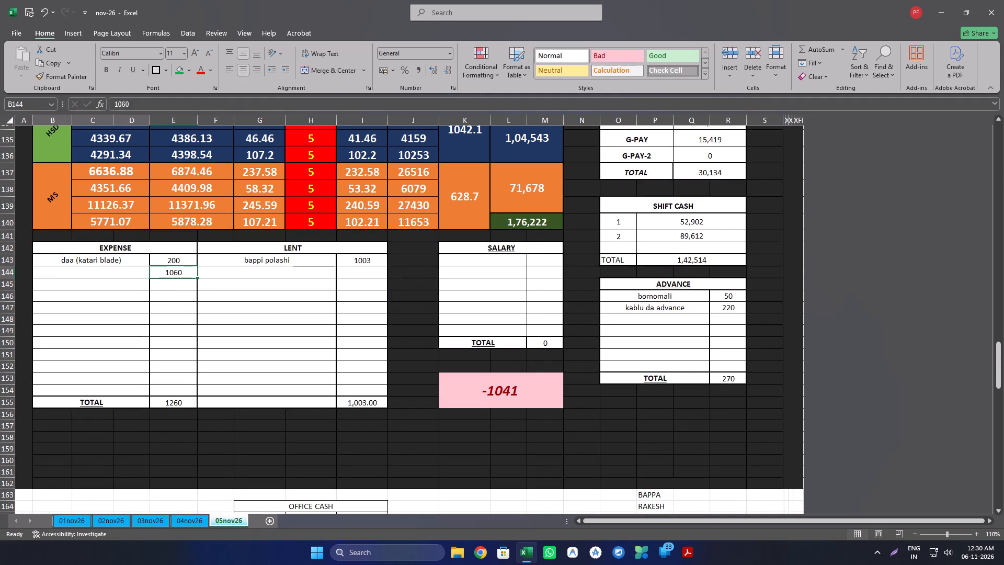
{"action": "type", "text": "gacha"}
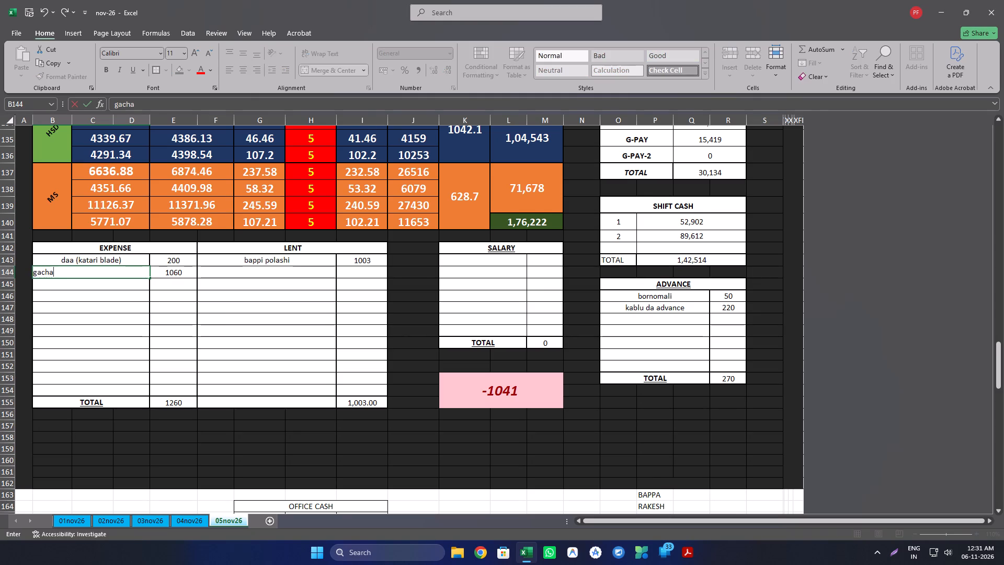
{"action": "scroll", "coordinate": [302, 201], "scroll_direction": "up", "scroll_amount": 11}
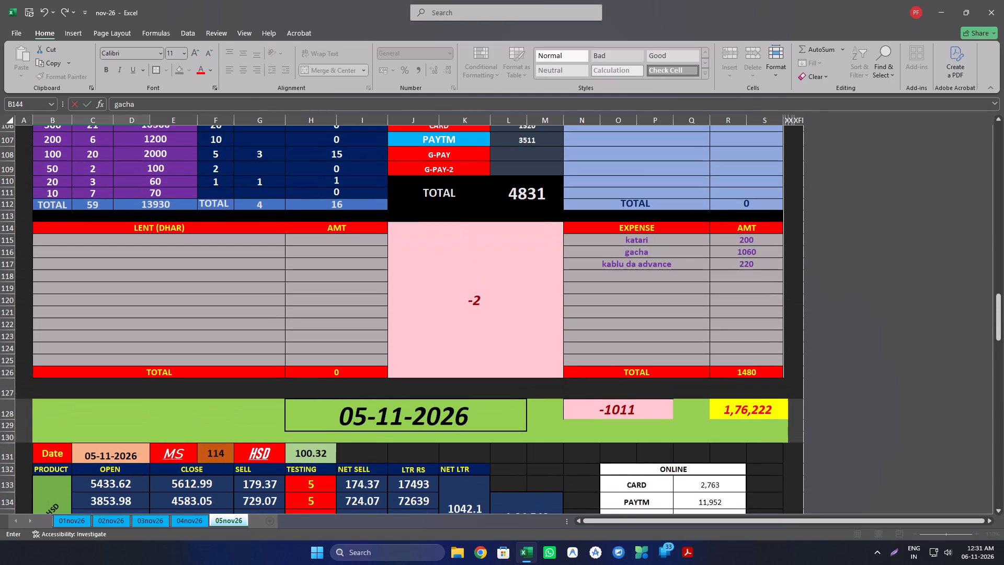
{"action": "scroll", "coordinate": [302, 201], "scroll_direction": "down", "scroll_amount": 9}
{"action": "key", "text": "BackSpace"}
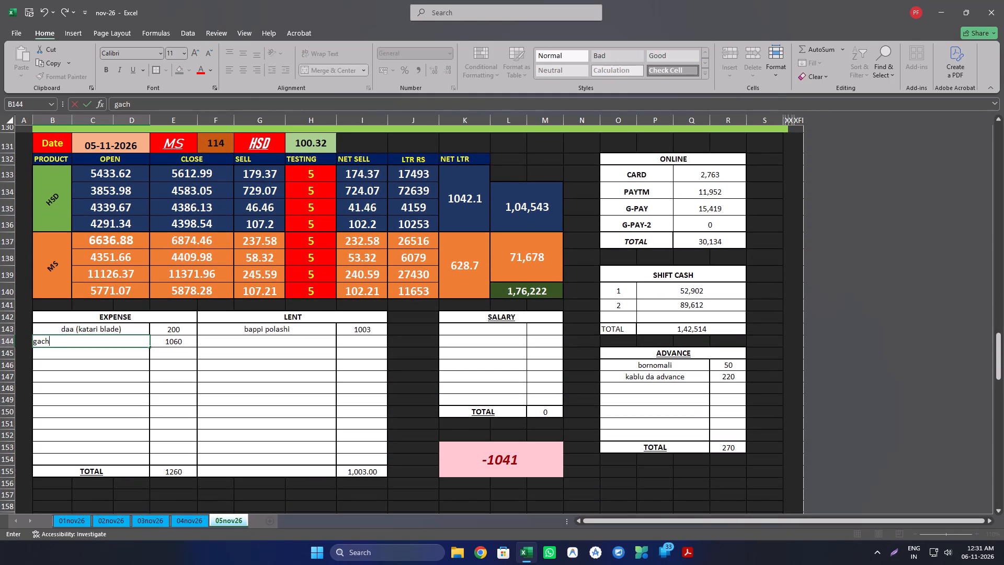
{"action": "key", "text": "BackSpace"}
{"action": "key", "text": "BackSpace"}
{"action": "key", "text": "BackSpace"}
{"action": "key", "text": "BackSpace"}
{"action": "key", "text": "BackSpace"}
{"action": "type", "text": "pla"}
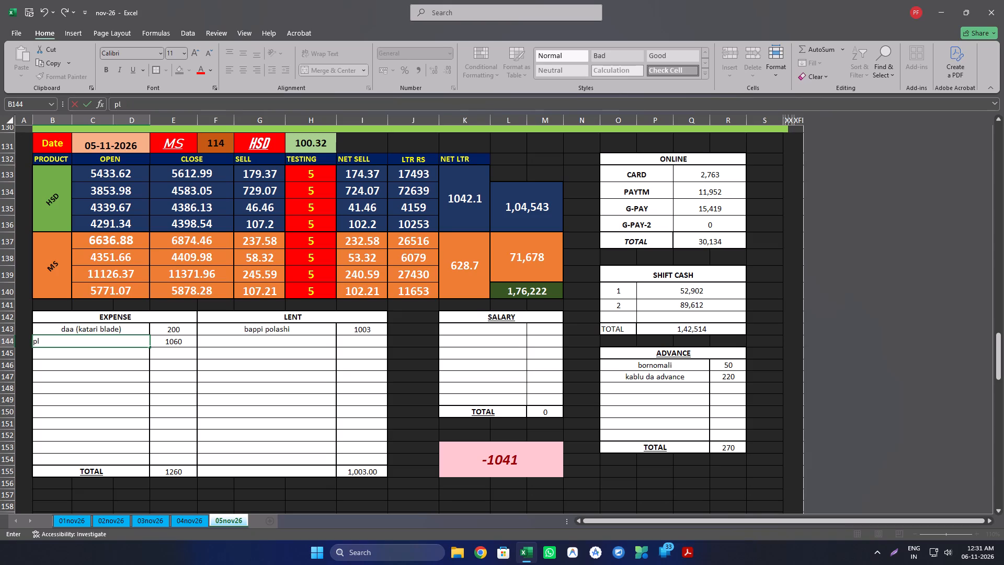
{"action": "key", "text": "BackSpace"}
{"action": "key", "text": "BackSpace"}
{"action": "key", "text": "BackSpace"}
{"action": "type", "text": "purchase plant"}
{"action": "key", "text": "Down"}
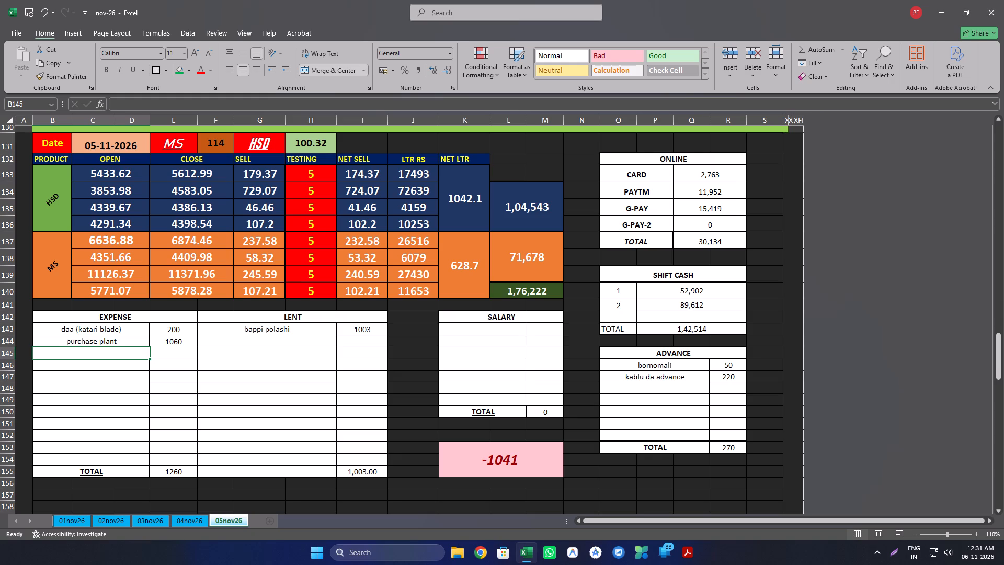
Enter 30 as the third amount in the daily summary's EXPENSE table, below the purchase plant amount.
{"action": "scroll", "coordinate": [301, 190], "scroll_direction": "up", "scroll_amount": 6}
{"action": "scroll", "coordinate": [301, 190], "scroll_direction": "down", "scroll_amount": 2}
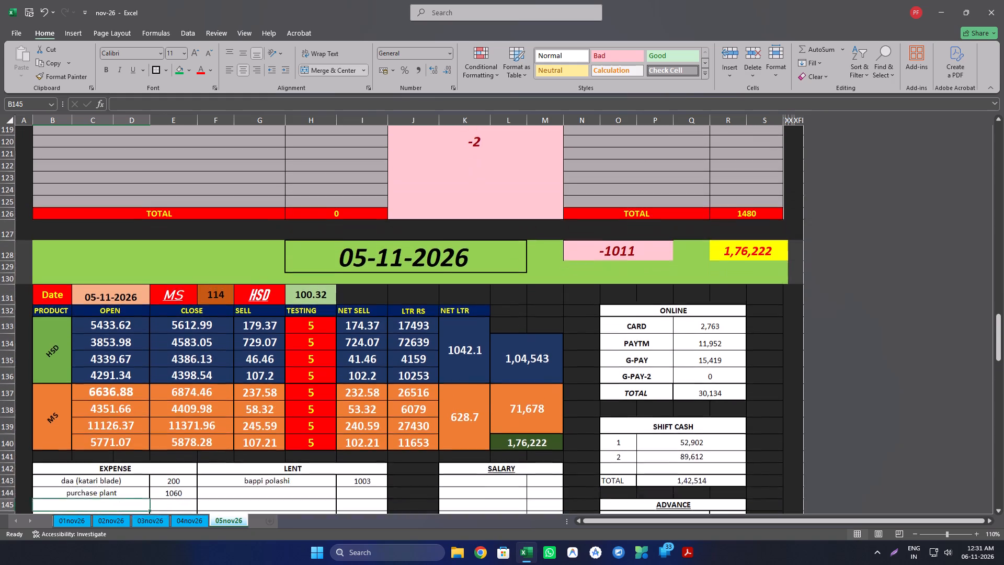
{"action": "scroll", "coordinate": [301, 190], "scroll_direction": "up", "scroll_amount": 13}
{"action": "scroll", "coordinate": [301, 190], "scroll_direction": "down", "scroll_amount": 9}
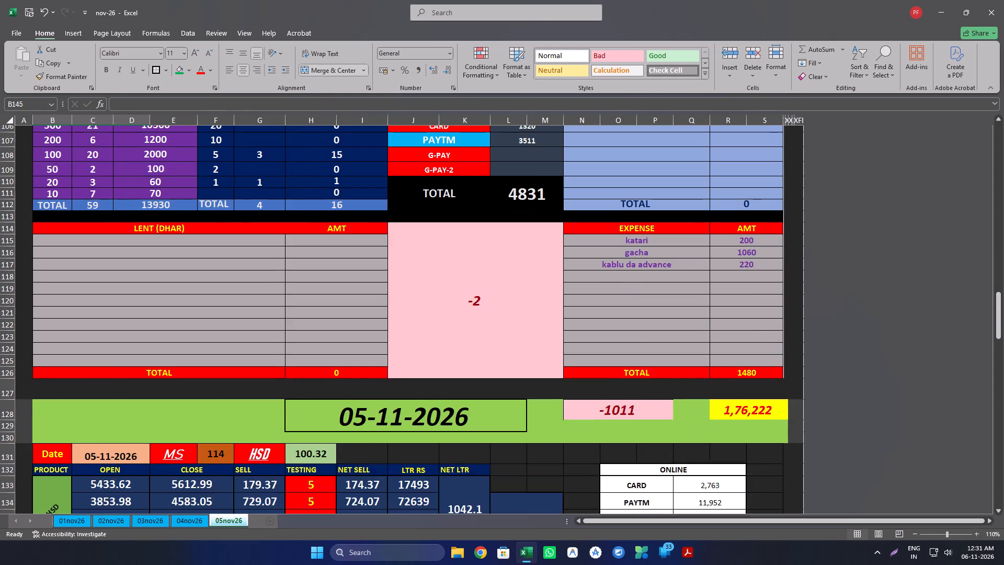
{"action": "scroll", "coordinate": [303, 191], "scroll_direction": "down", "scroll_amount": 8}
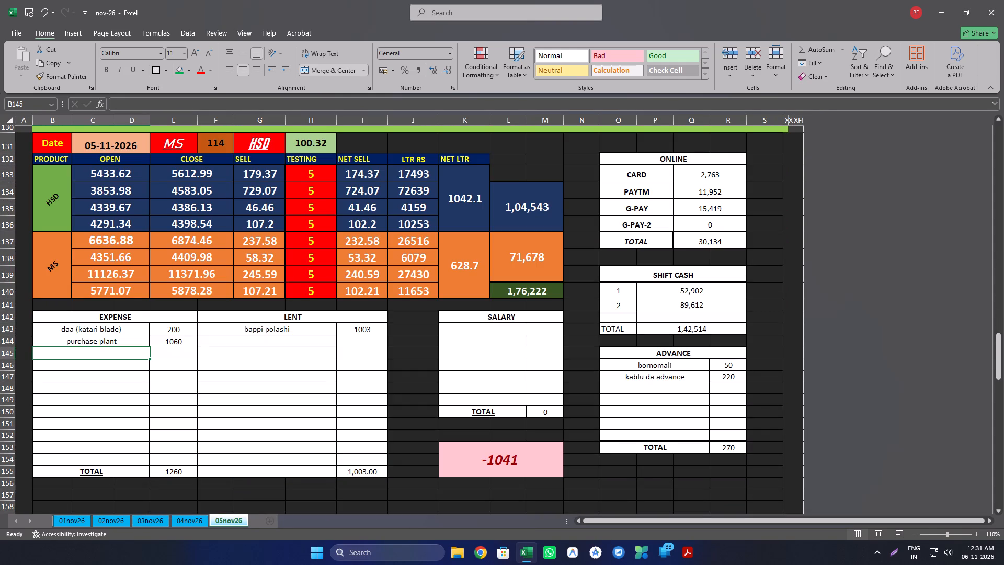
{"action": "left_click", "coordinate": [190, 358]}
{"action": "type", "text": "30"}
{"action": "key", "text": "Return"}
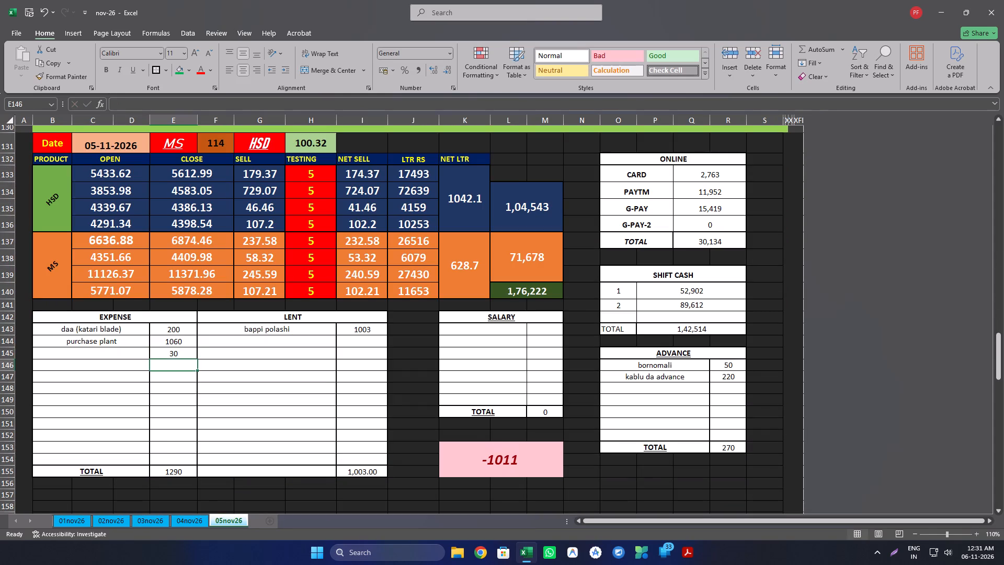
Label the 30 expense in the daily summary "Staff tiffin".
{"action": "scroll", "coordinate": [269, 343], "scroll_direction": "up", "scroll_amount": 6}
{"action": "scroll", "coordinate": [269, 343], "scroll_direction": "down", "scroll_amount": 7}
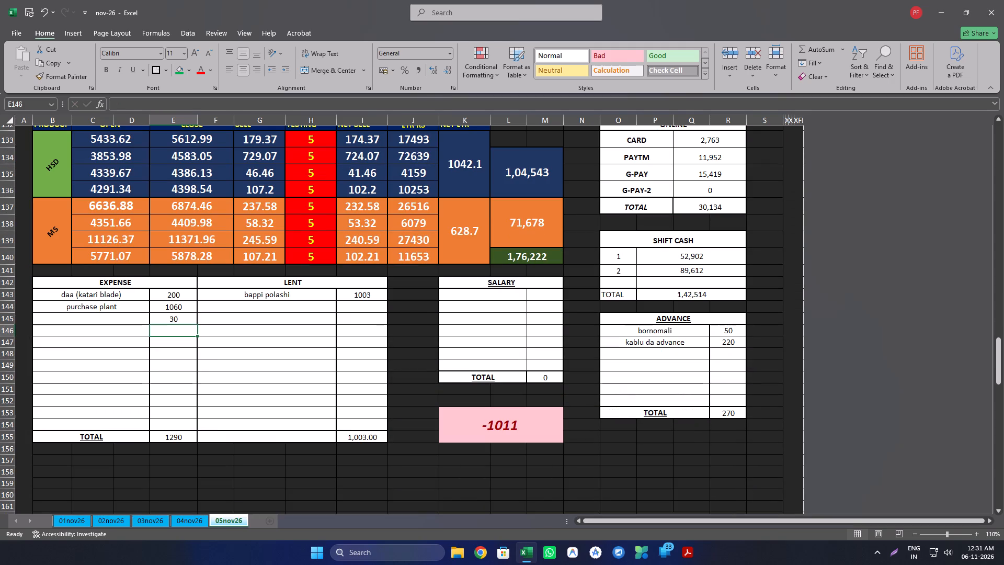
{"action": "left_click", "coordinate": [92, 320]}
{"action": "type", "text": "staff"}
{"action": "key", "text": "space"}
{"action": "key", "text": "BackSpace"}
{"action": "key", "text": "BackSpace"}
{"action": "key", "text": "BackSpace"}
{"action": "key", "text": "BackSpace"}
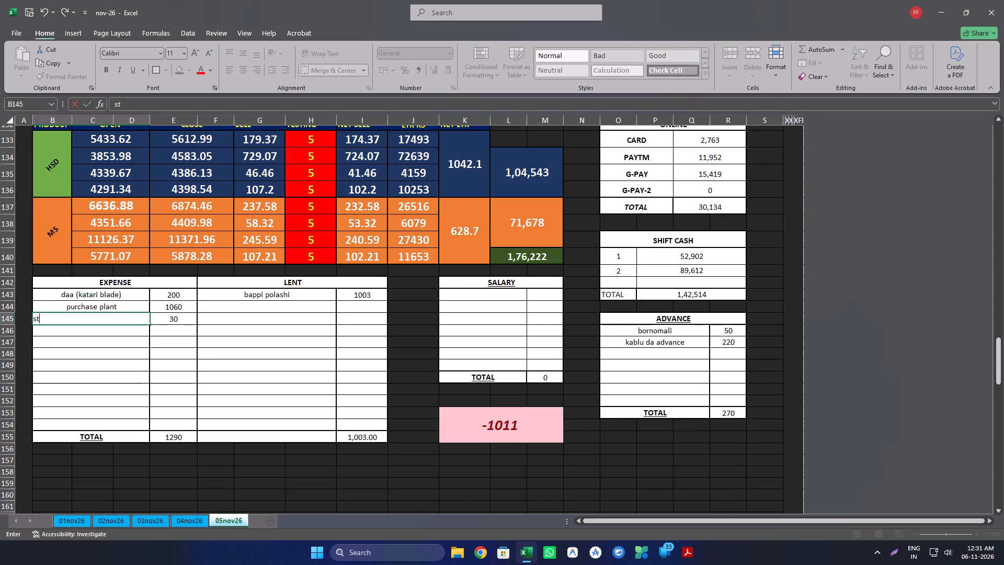
{"action": "key", "text": "BackSpace"}
{"action": "key", "text": "BackSpace"}
{"action": "type", "text": "Staff"}
{"action": "key", "text": "space"}
{"action": "type", "text": "tiffi"}
{"action": "key", "text": "n"}
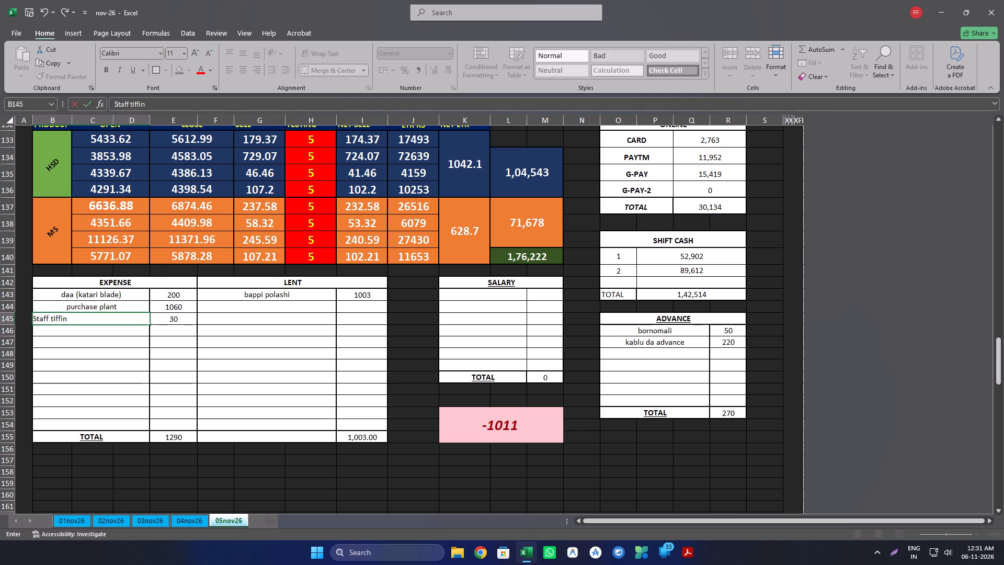
{"action": "key", "text": "Return"}
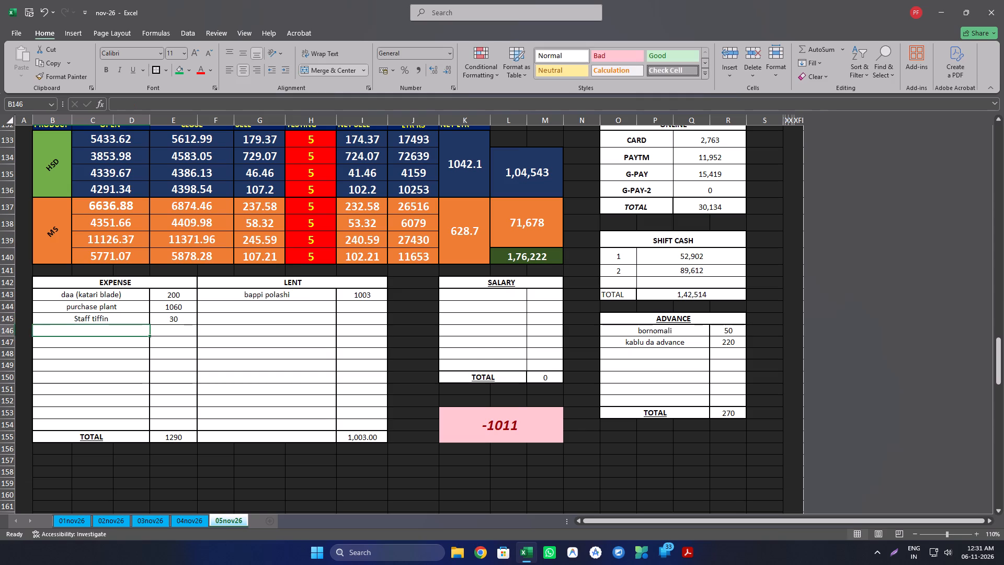
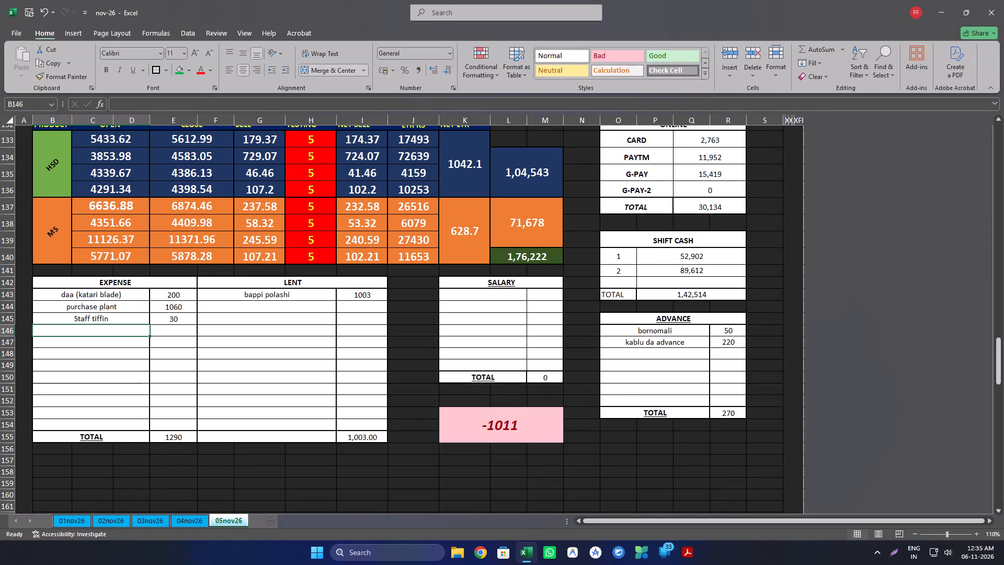
Format the HSD and MS NET LTR totals in the daily summary to show two decimal places.
{"action": "scroll", "coordinate": [284, 224], "scroll_direction": "up", "scroll_amount": 1}
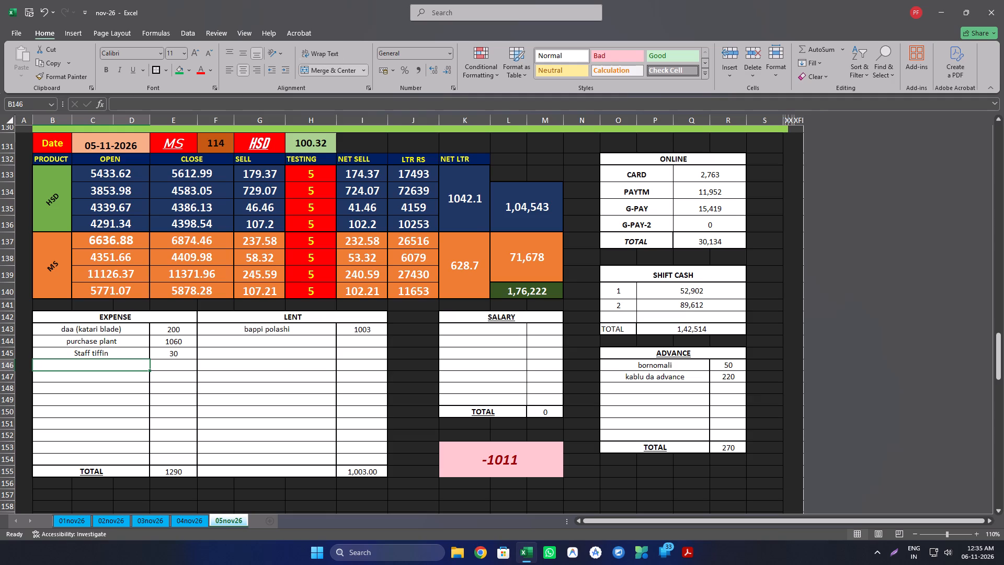
{"action": "left_click", "coordinate": [474, 207]}
{"action": "left_click", "coordinate": [434, 72]}
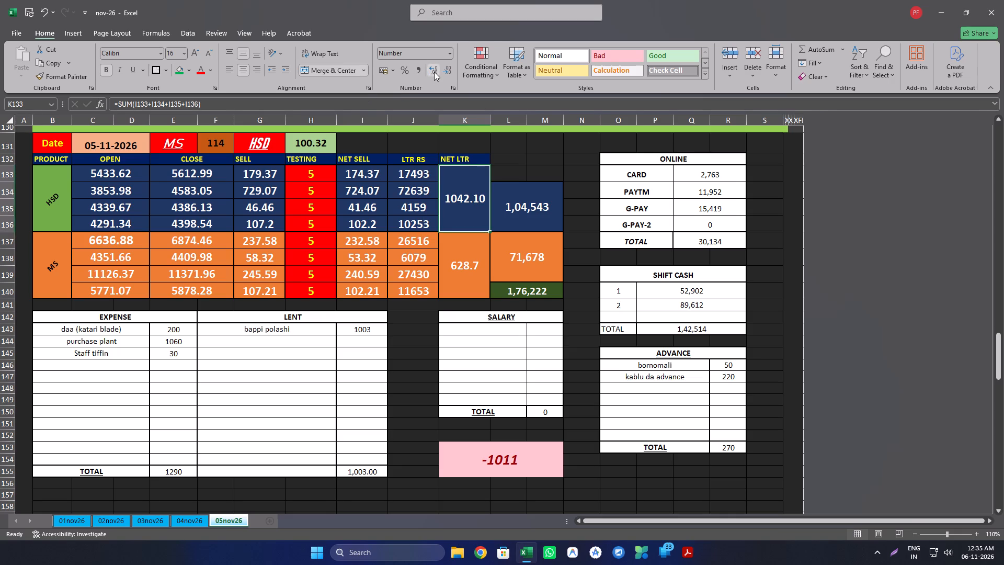
{"action": "left_click", "coordinate": [457, 291]}
{"action": "left_click", "coordinate": [432, 71]}
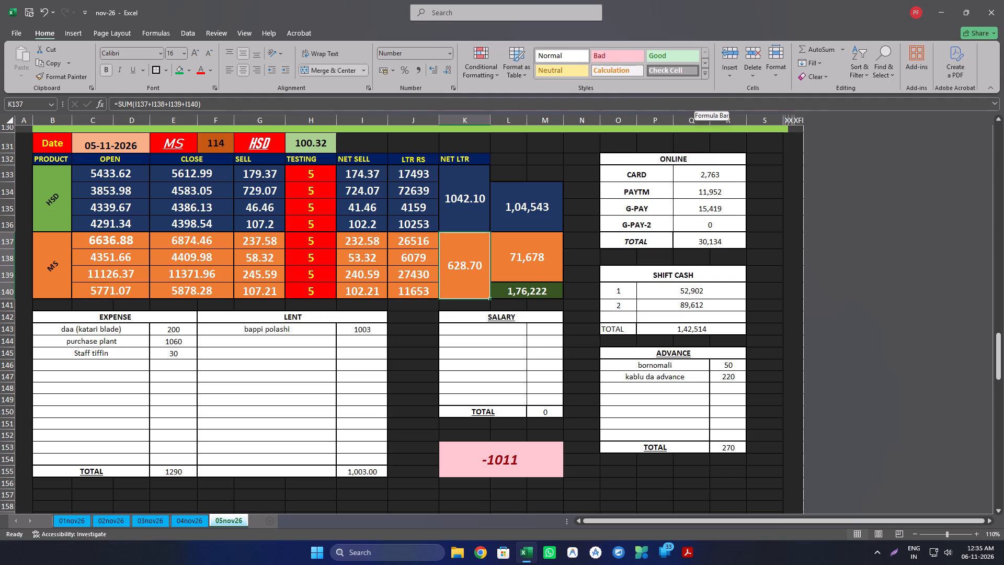
Switch from the daily summary workbook to WhatsApp.
{"action": "left_click", "coordinate": [549, 549]}
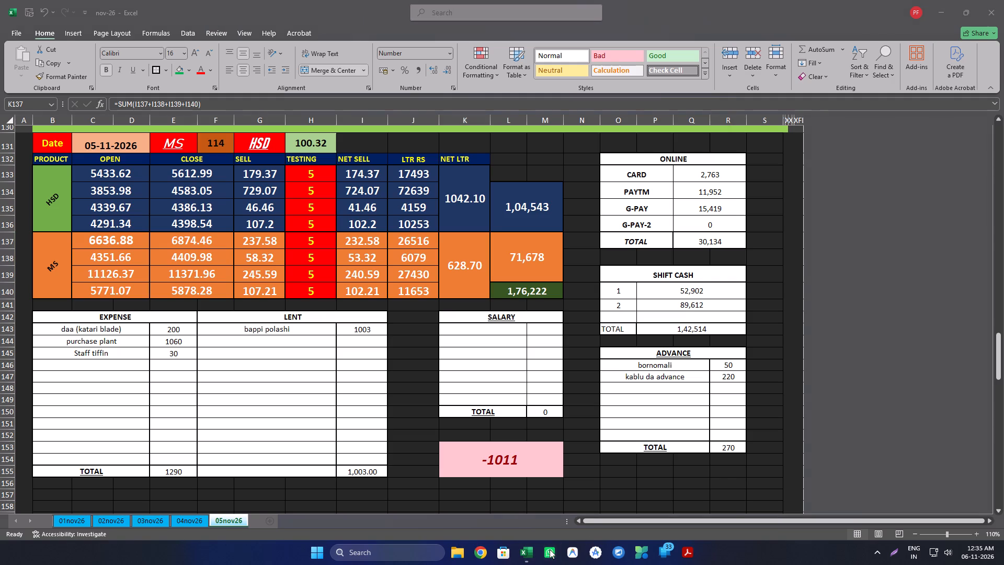
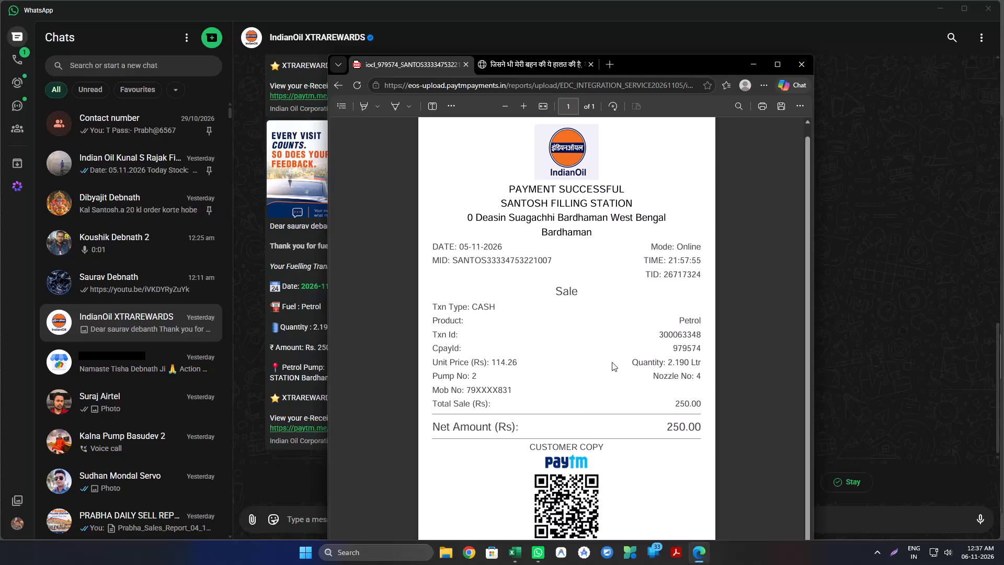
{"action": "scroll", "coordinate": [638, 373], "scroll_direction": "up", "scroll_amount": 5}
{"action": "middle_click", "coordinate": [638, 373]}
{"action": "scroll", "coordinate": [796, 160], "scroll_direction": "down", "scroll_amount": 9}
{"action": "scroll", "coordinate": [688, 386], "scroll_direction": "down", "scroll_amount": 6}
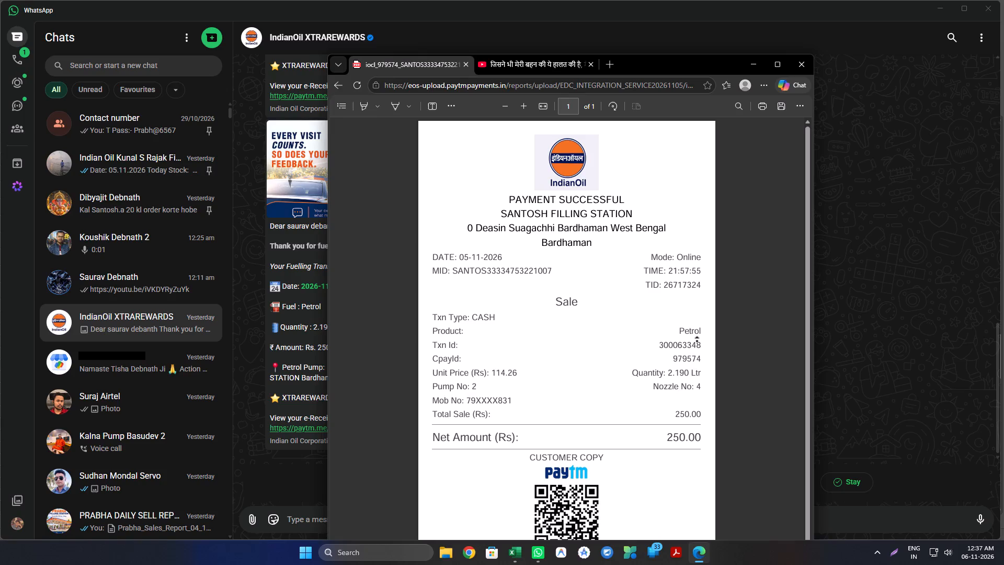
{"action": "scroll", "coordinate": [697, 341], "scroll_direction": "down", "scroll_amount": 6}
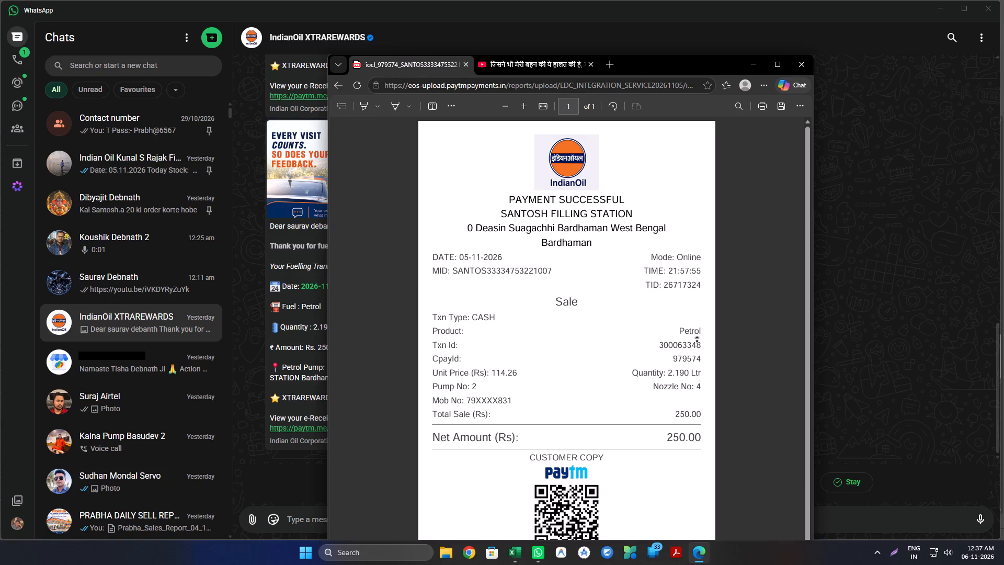
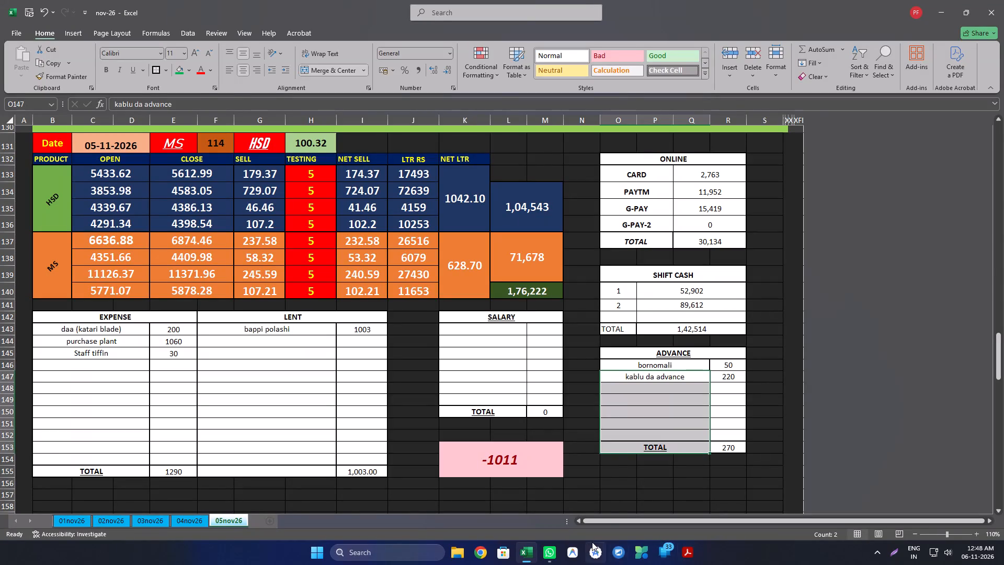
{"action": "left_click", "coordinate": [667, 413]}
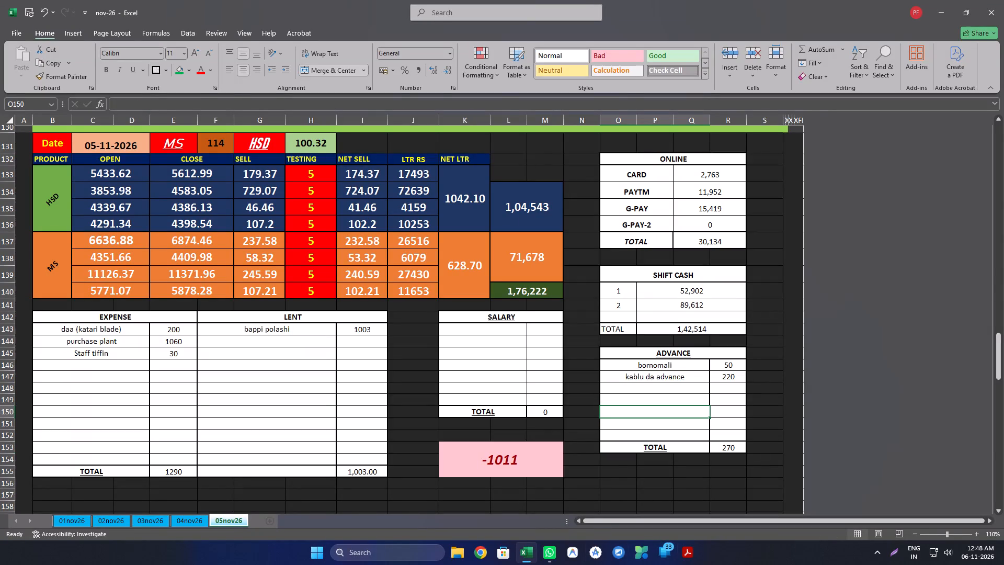
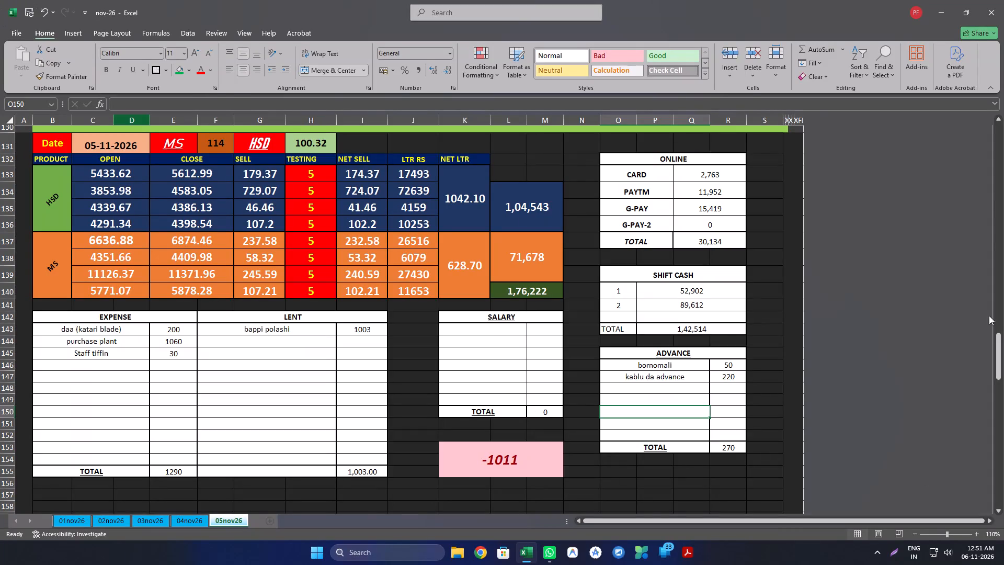
Save the nov-26 workbook and close it.
{"action": "double_click", "coordinate": [28, 10]}
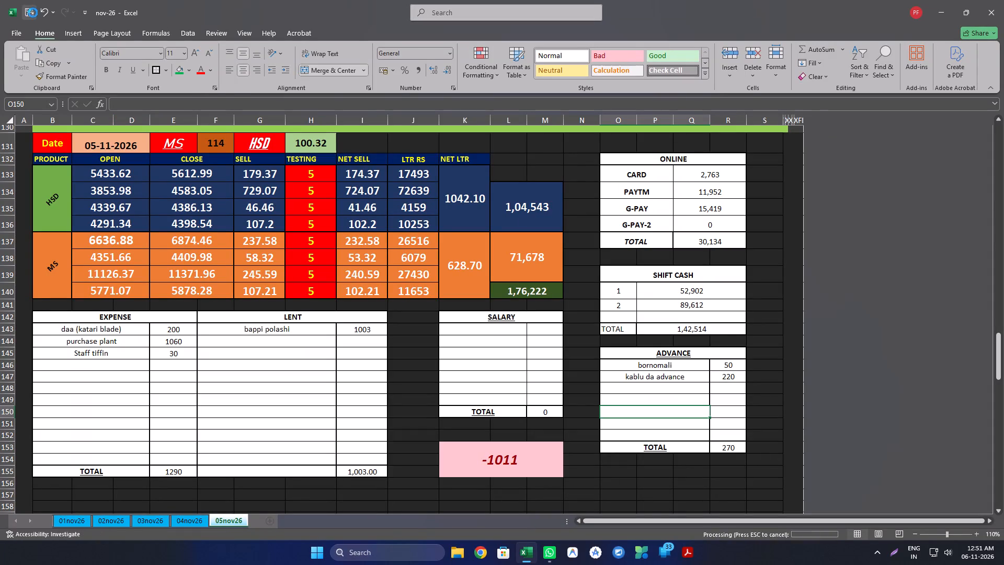
{"action": "left_click", "coordinate": [1003, 0]}
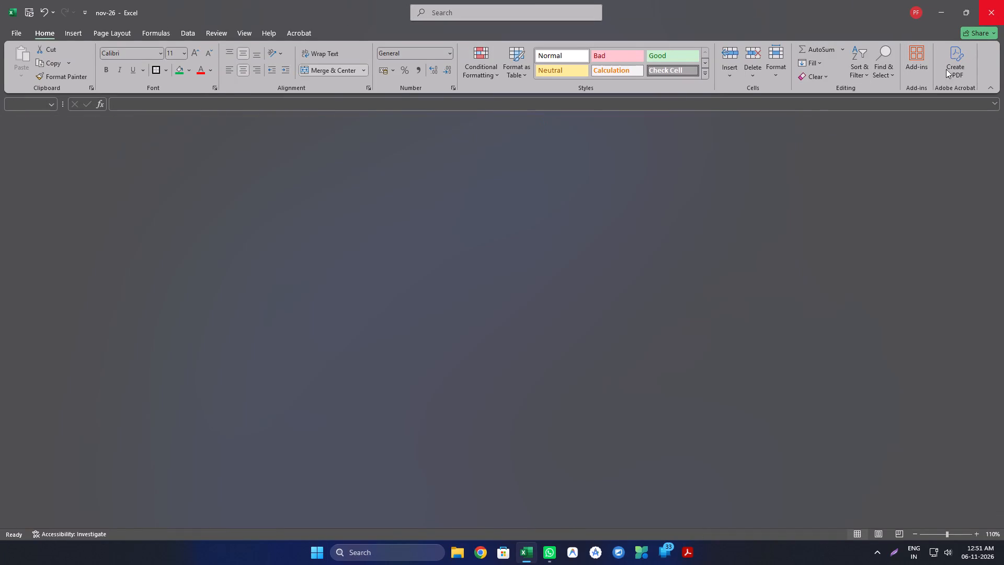